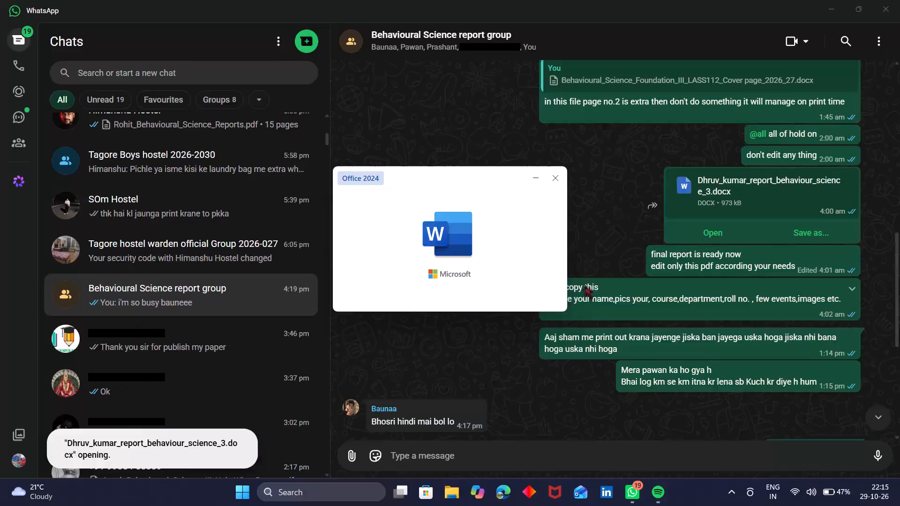
Review the report's opening pages, from the cover page through the index, course information and certificate to Unit I.
scroll(583, 283, down, 2)
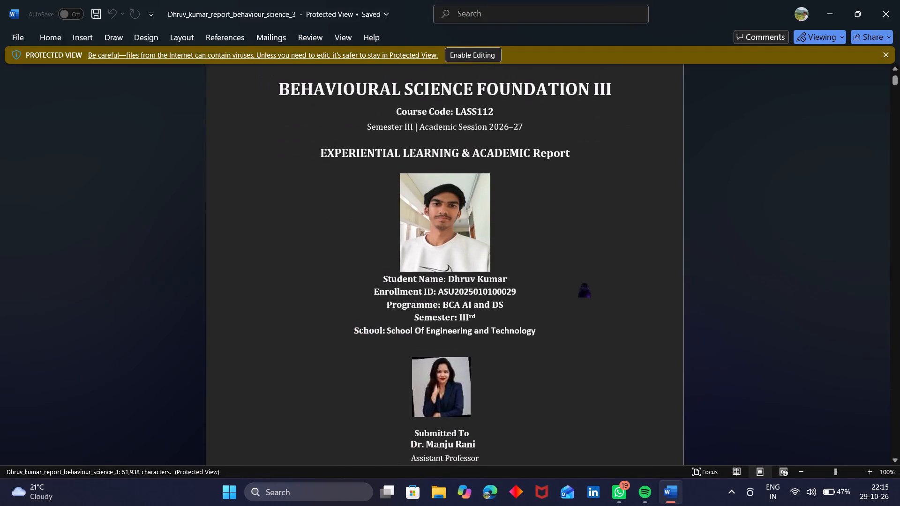
scroll(583, 283, down, 3)
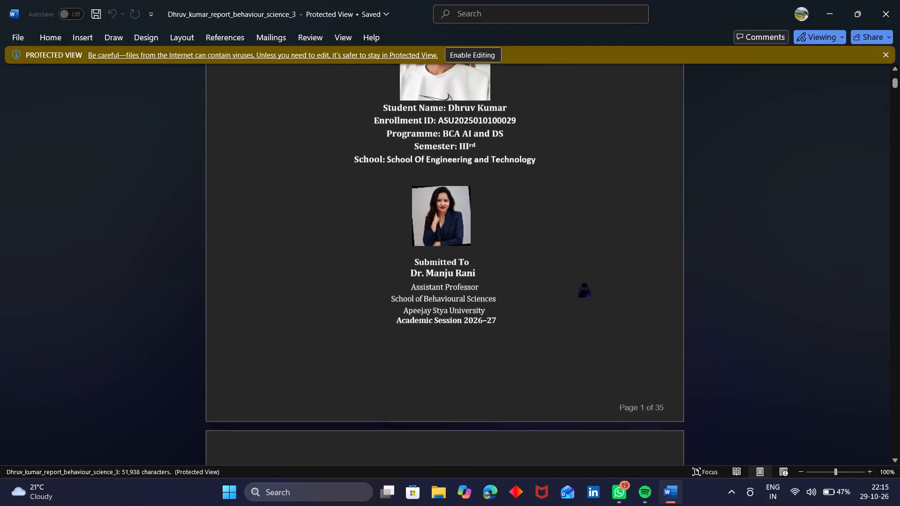
scroll(583, 283, down, 5)
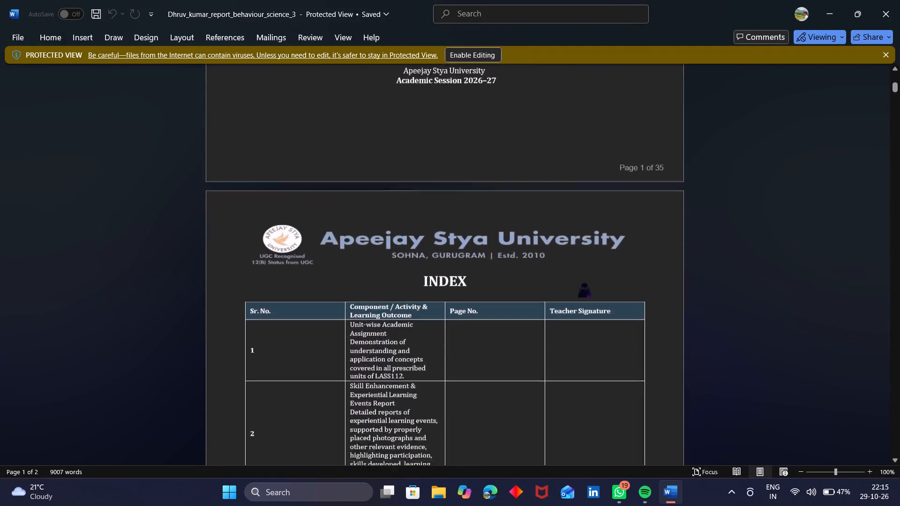
scroll(583, 283, down, 5)
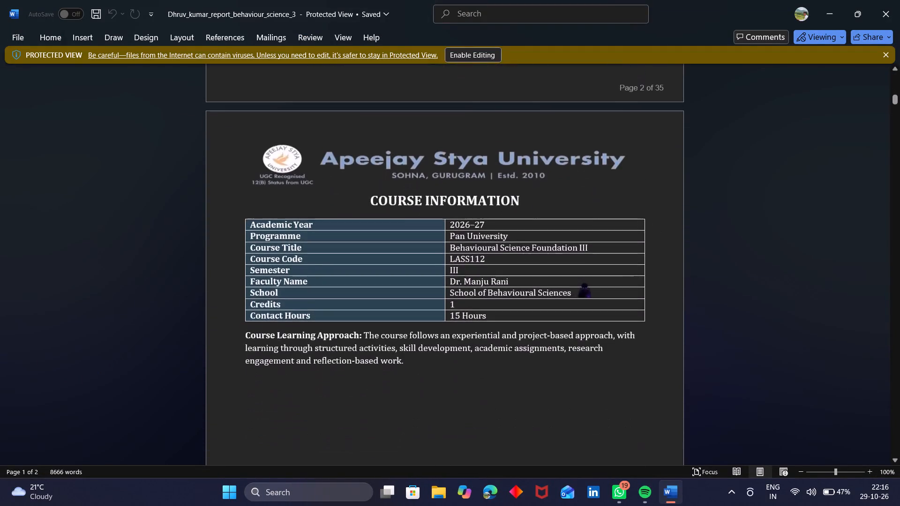
scroll(583, 283, down, 1)
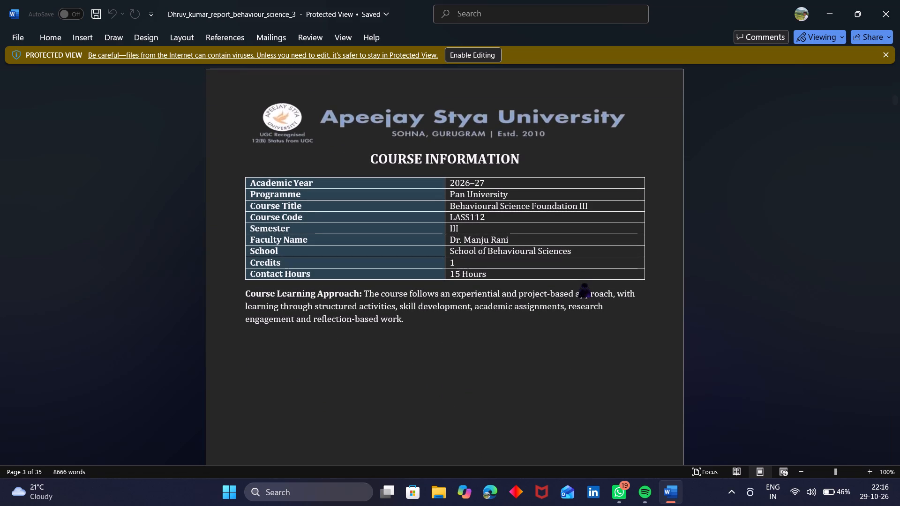
scroll(583, 283, down, 6)
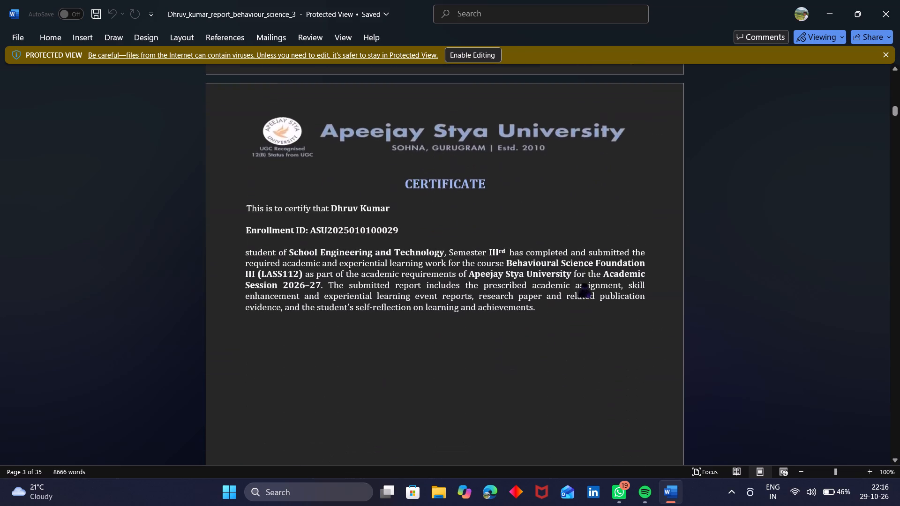
scroll(583, 283, down, 3)
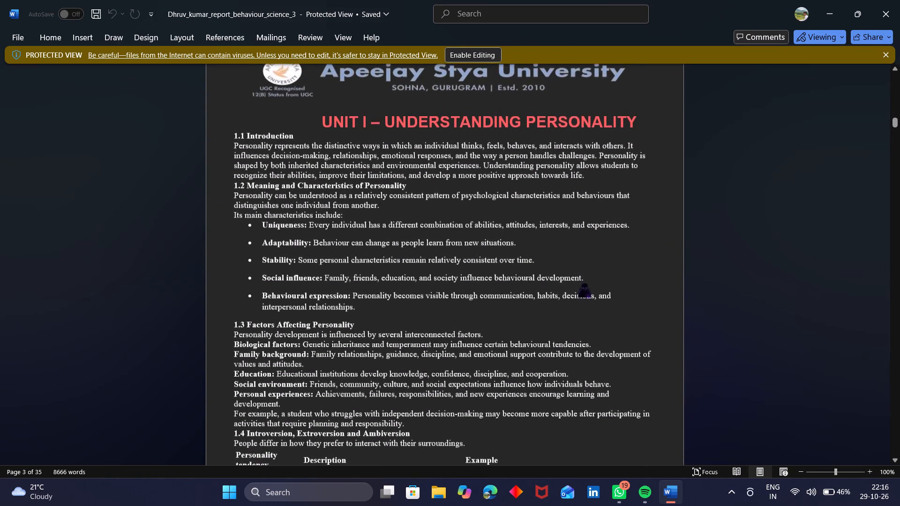
scroll(583, 283, down, 2)
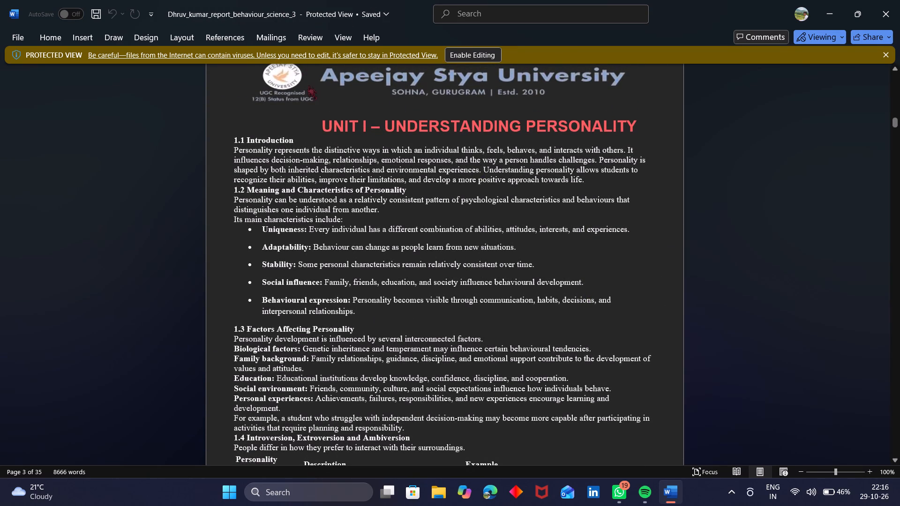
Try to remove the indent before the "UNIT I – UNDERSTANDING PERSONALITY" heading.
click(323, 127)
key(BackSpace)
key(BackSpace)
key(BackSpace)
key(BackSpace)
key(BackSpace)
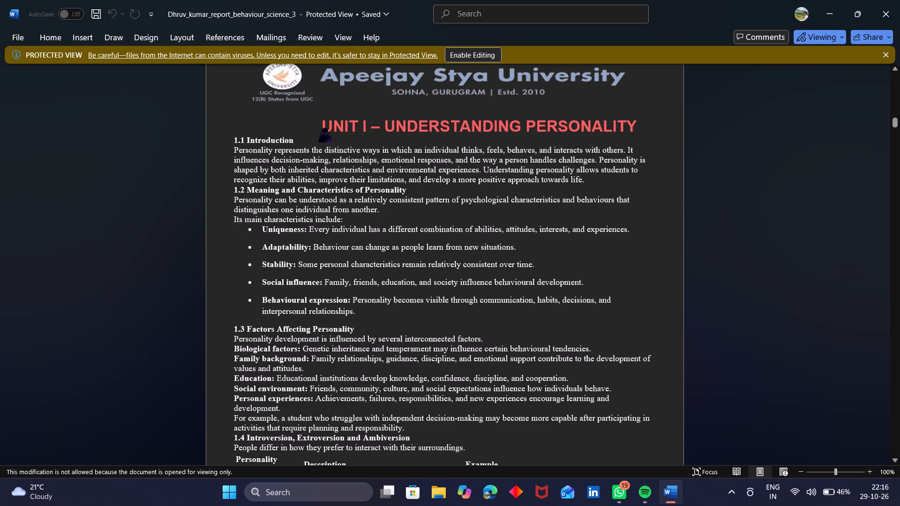
Enable editing for the protected report document.
click(457, 50)
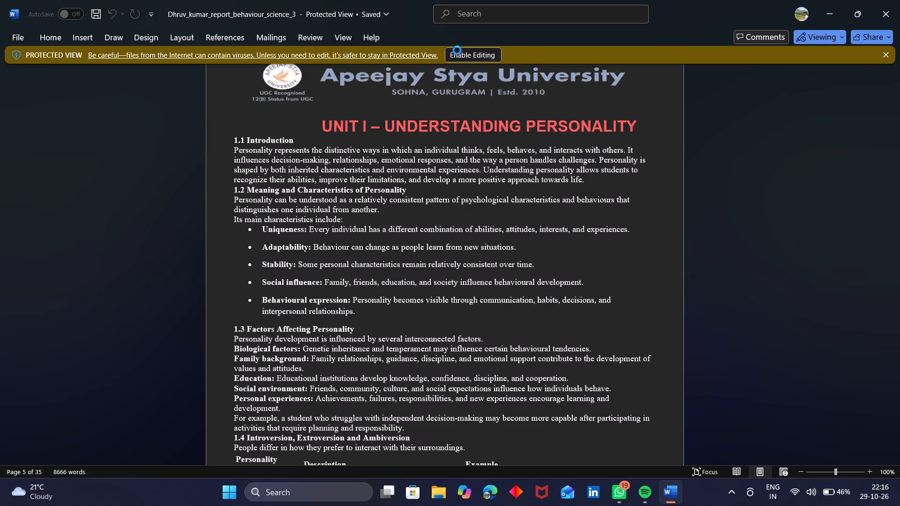
key(BackSpace)
key(BackSpace)
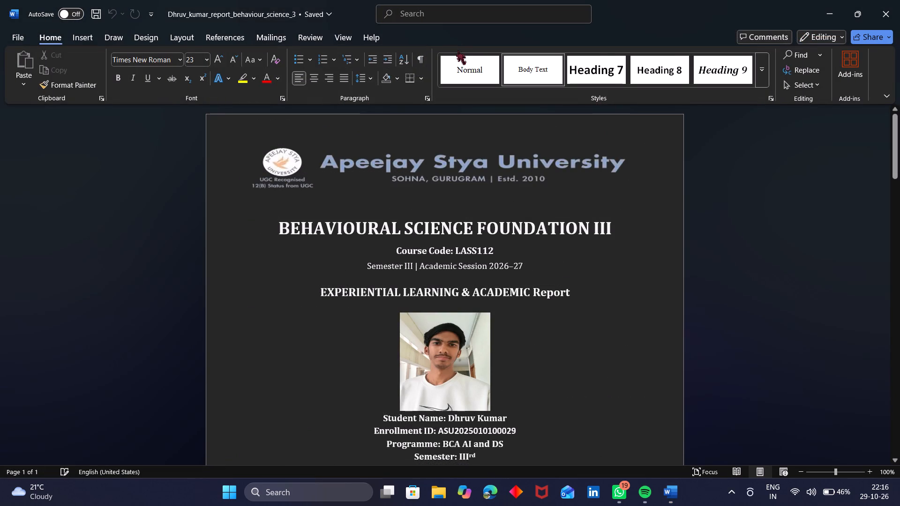
Insert a blank line above the "Personal development example" heading at the top of page 6, below the university header.
scroll(582, 241, down, 3)
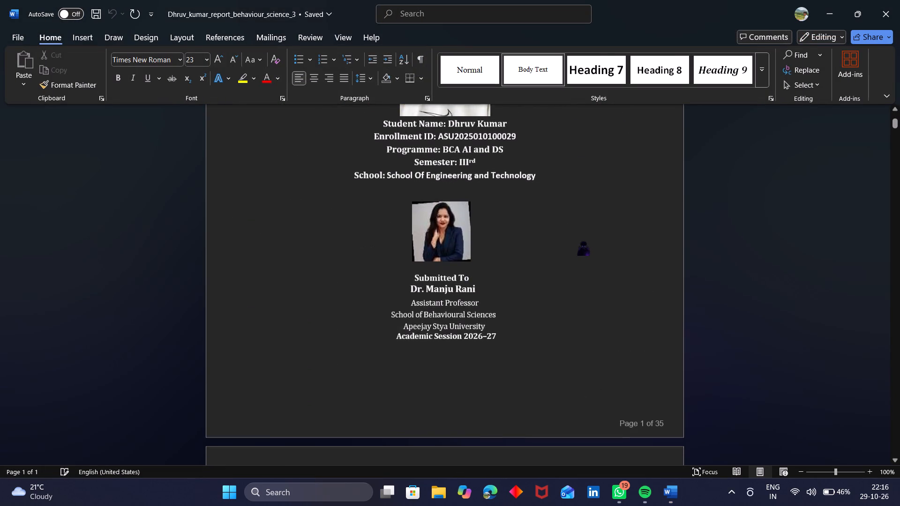
scroll(582, 241, down, 1)
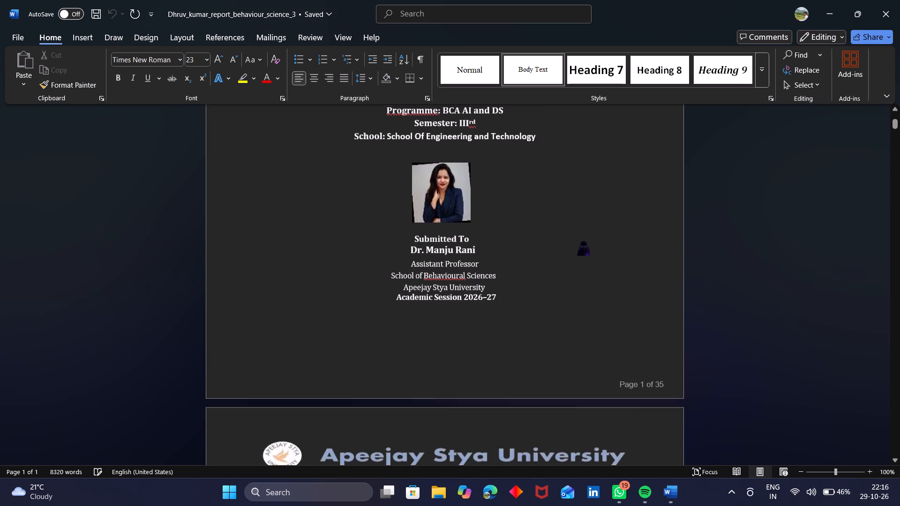
scroll(582, 241, down, 6)
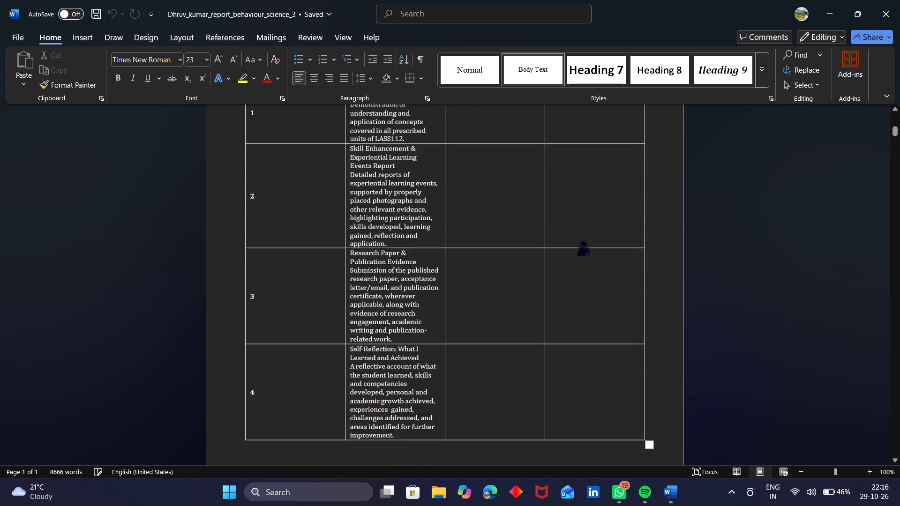
scroll(582, 241, down, 3)
scroll(582, 241, left, 1)
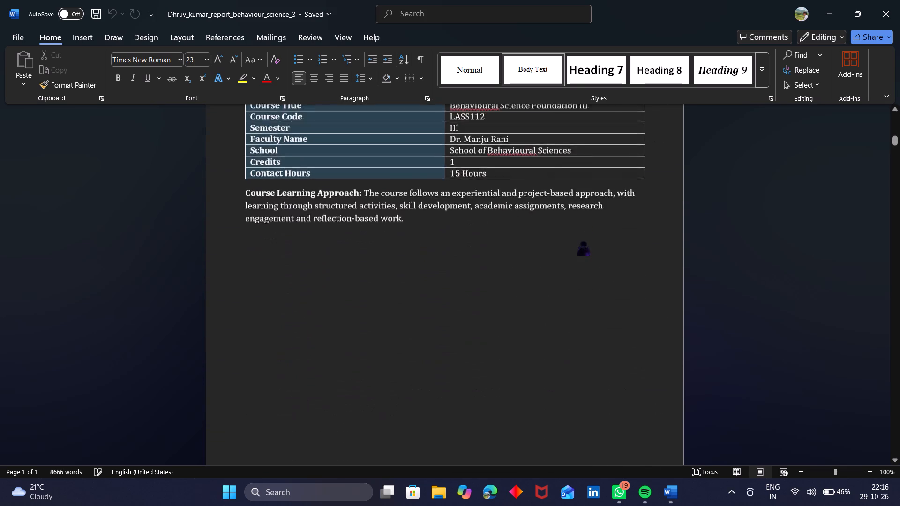
scroll(582, 241, left, 1)
scroll(582, 241, down, 3)
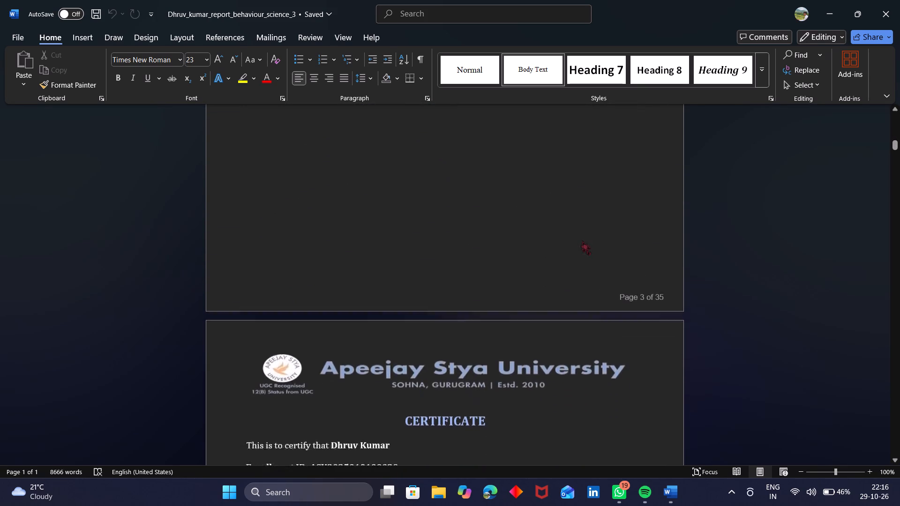
scroll(582, 241, down, 5)
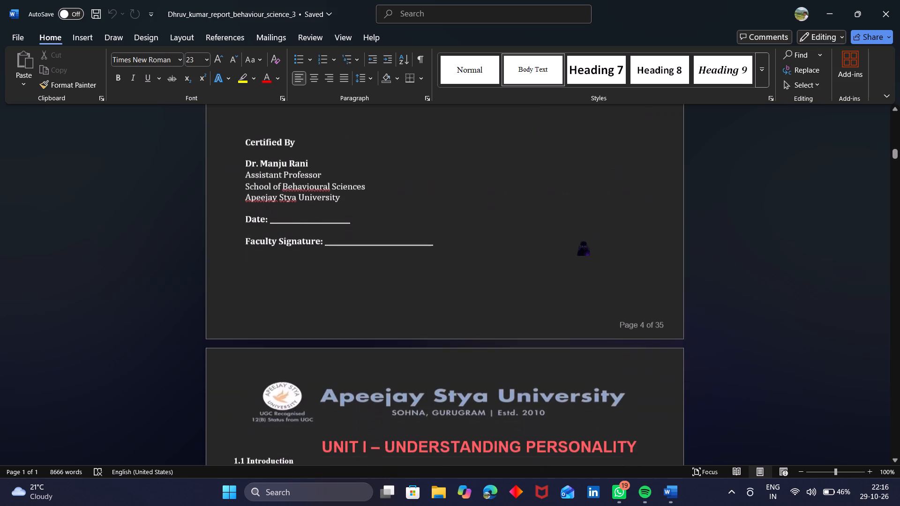
scroll(582, 241, down, 5)
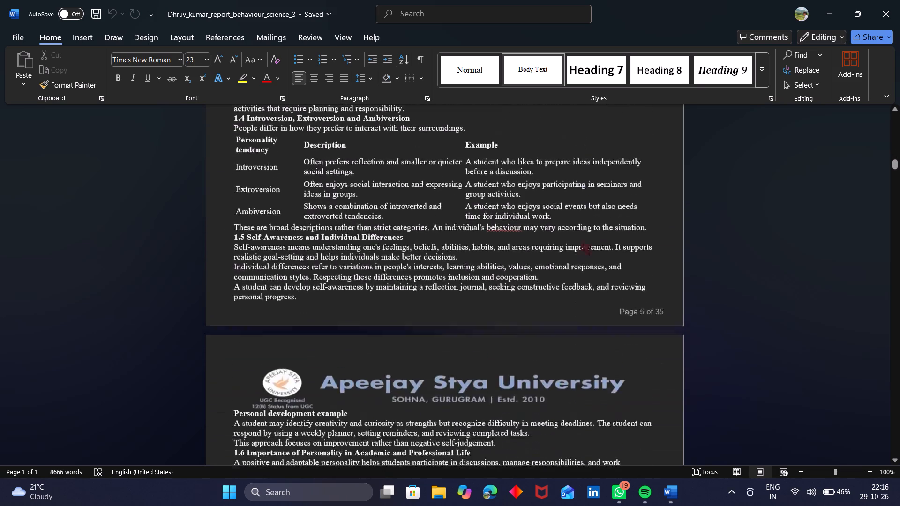
scroll(582, 241, down, 1)
scroll(582, 241, up, 1)
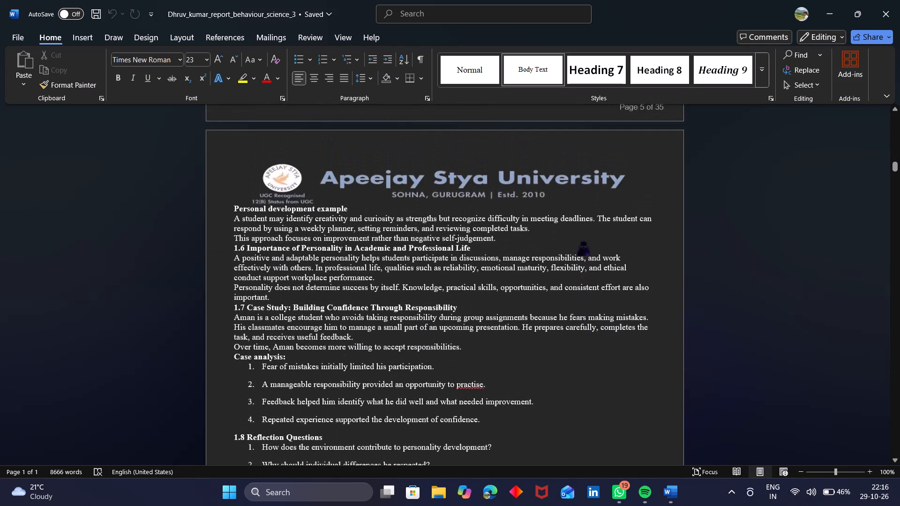
scroll(582, 241, up, 2)
click(225, 211)
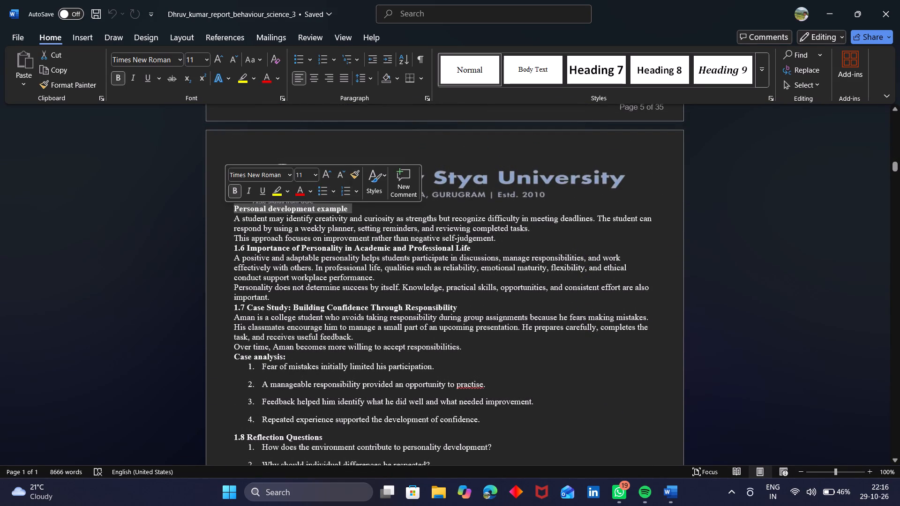
click(225, 211)
click(232, 209)
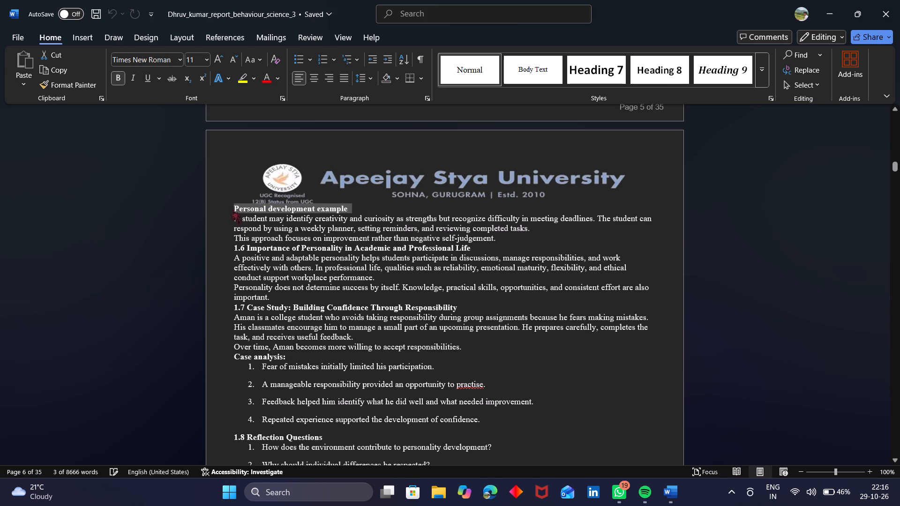
key(Return)
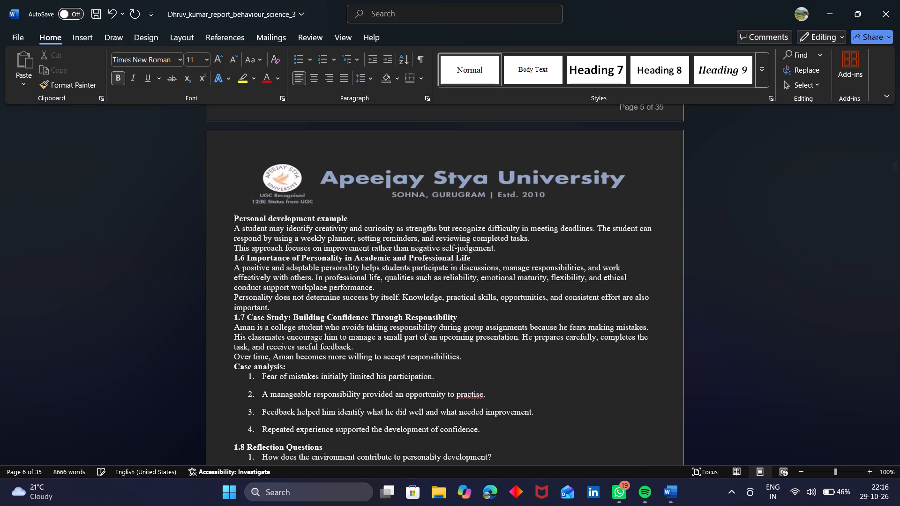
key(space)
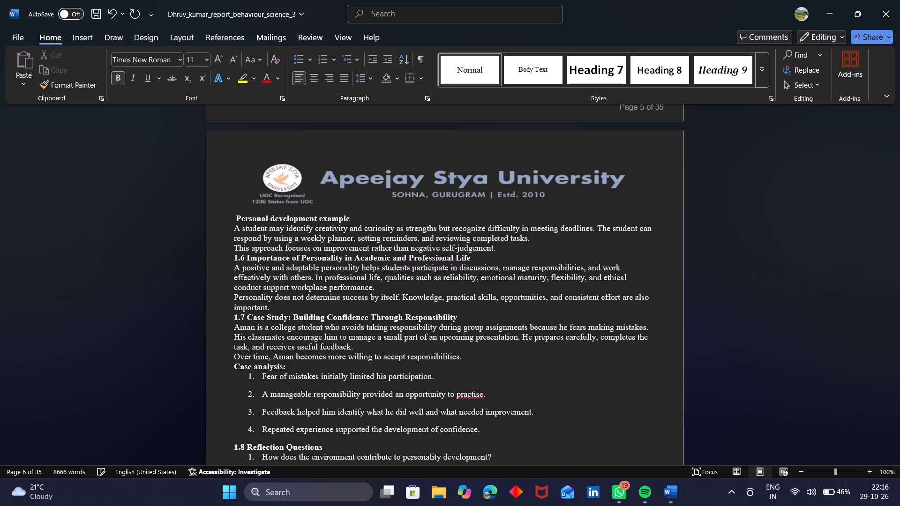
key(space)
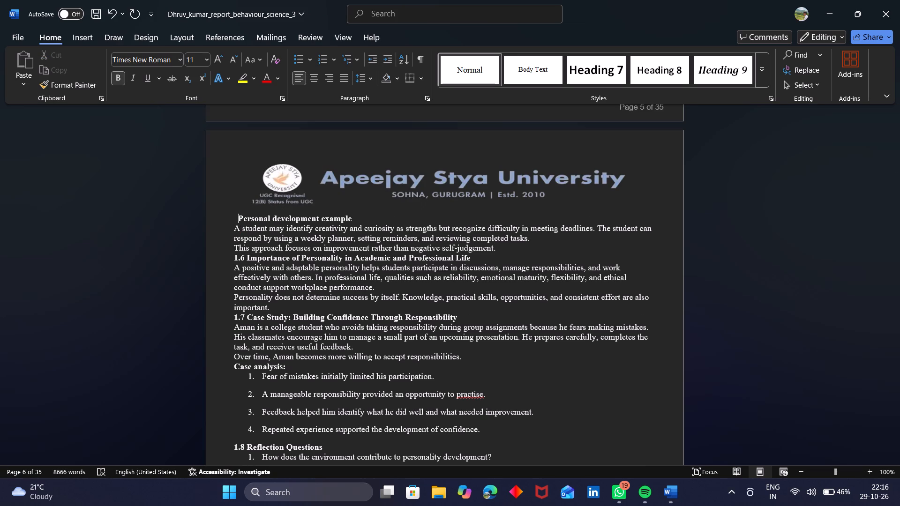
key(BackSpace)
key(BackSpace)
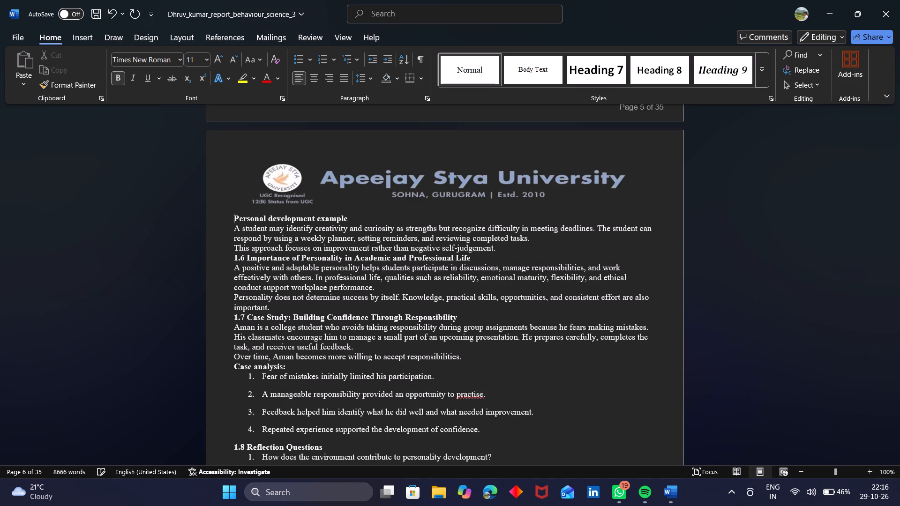
Review the layout of the following pages, from the end of Unit I to the start of Unit IV.
scroll(232, 209, down, 2)
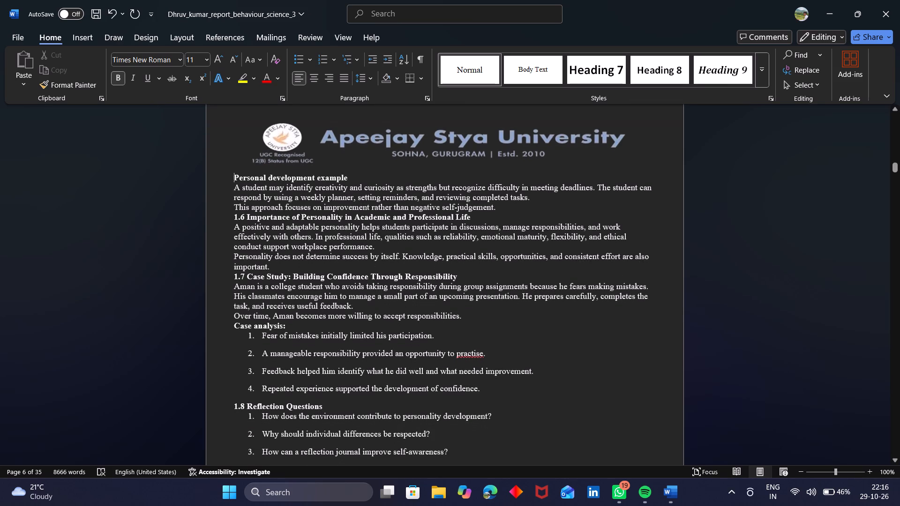
scroll(232, 209, down, 2)
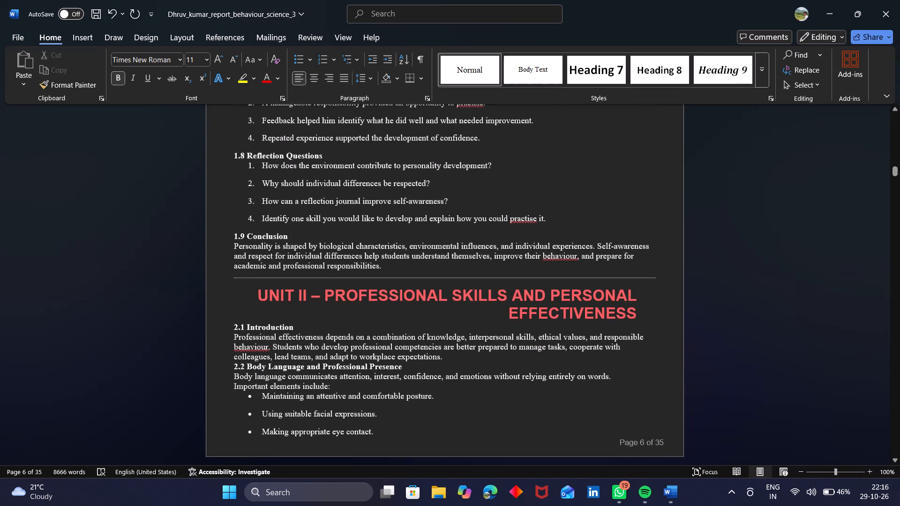
scroll(232, 209, down, 1)
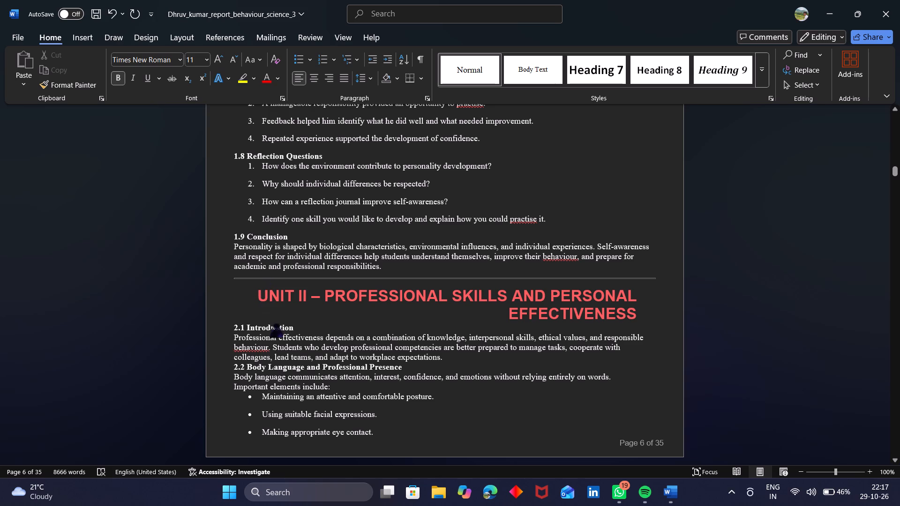
scroll(275, 323, down, 2)
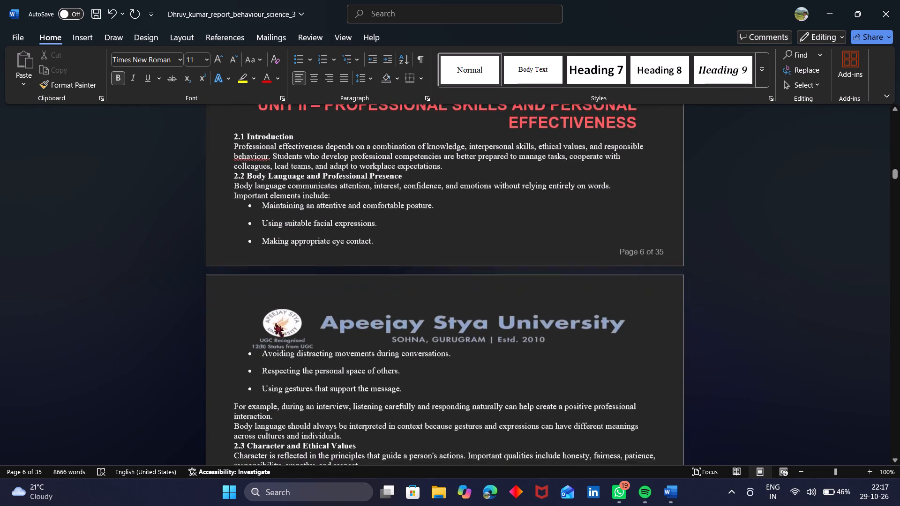
scroll(275, 323, down, 4)
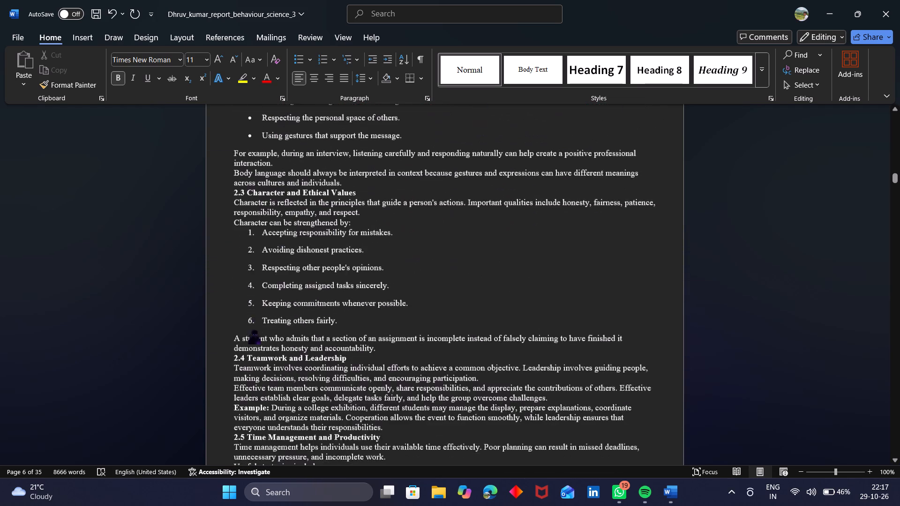
scroll(253, 329, down, 4)
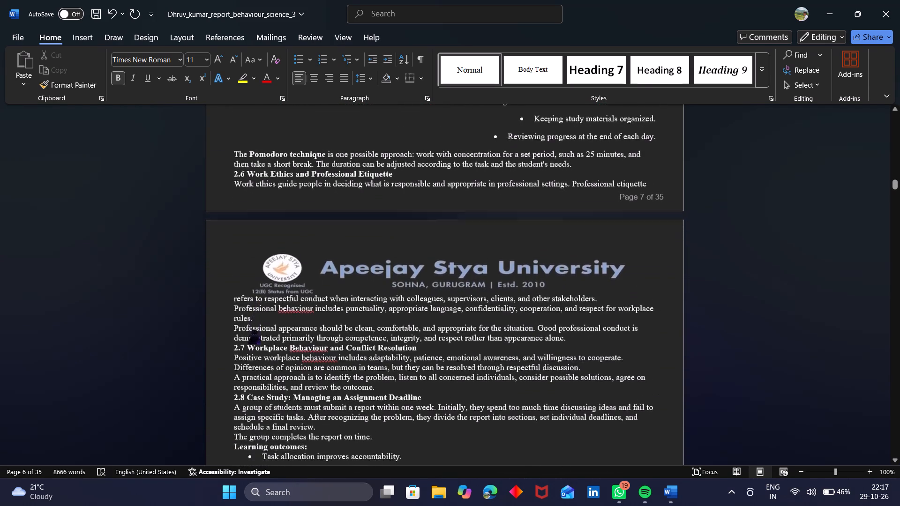
scroll(253, 329, down, 2)
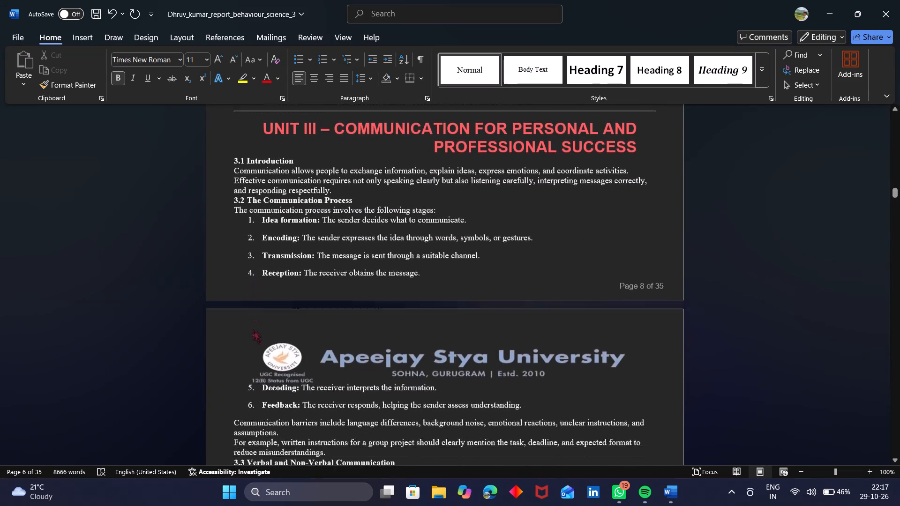
scroll(253, 329, down, 7)
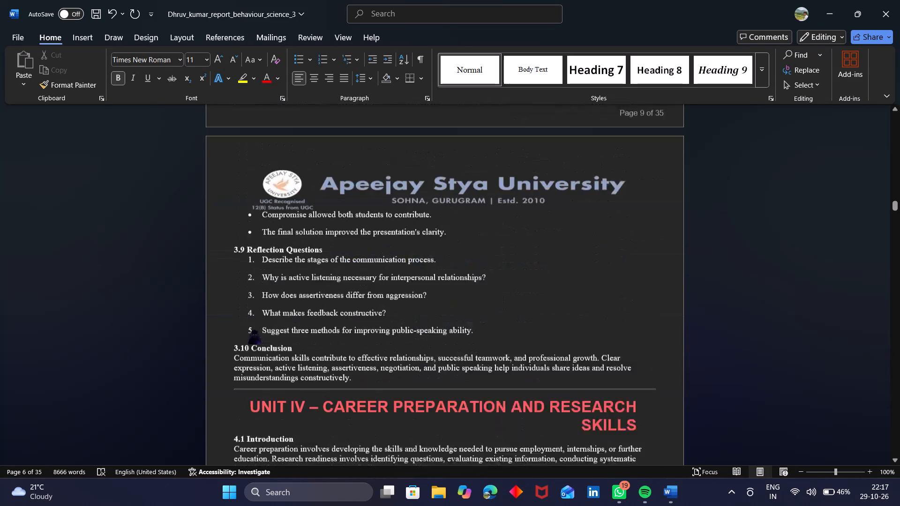
Review the layout of the Unit IV pages through to the start of Unit V.
scroll(253, 329, down, 2)
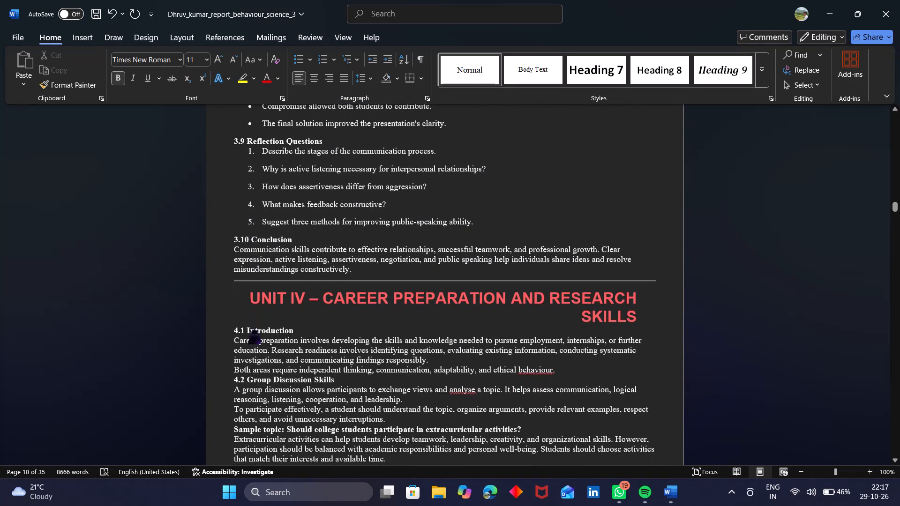
scroll(253, 329, down, 2)
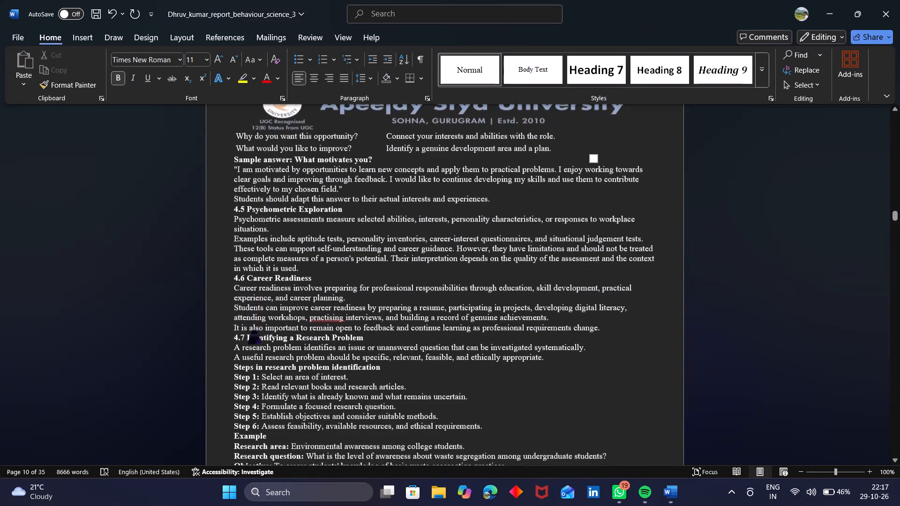
scroll(253, 329, down, 2)
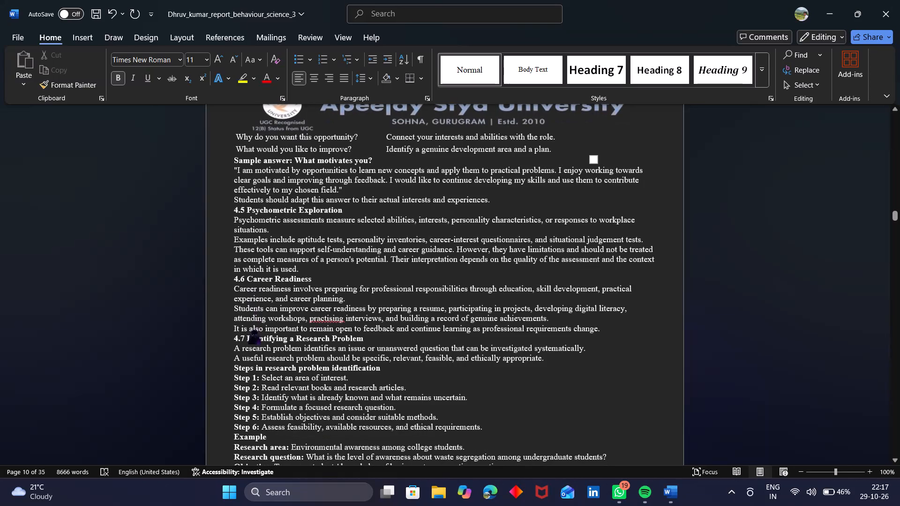
scroll(253, 329, down, 4)
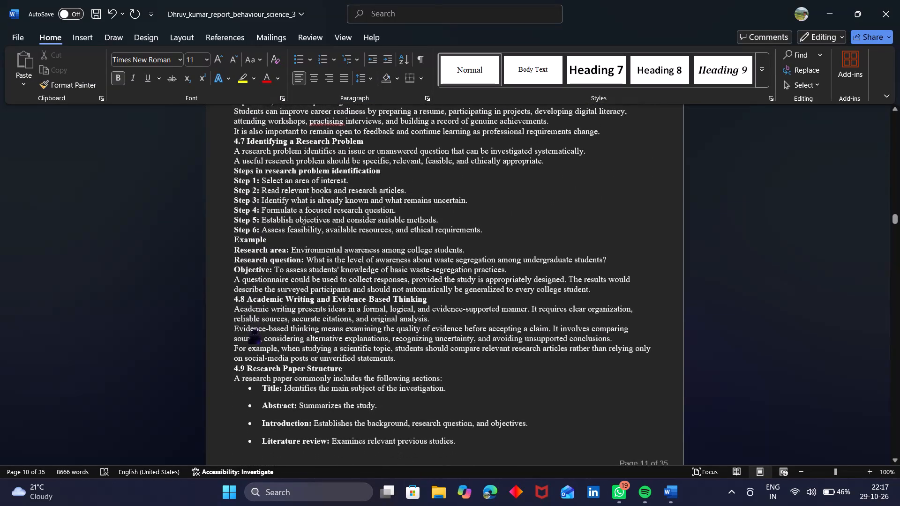
scroll(253, 329, down, 3)
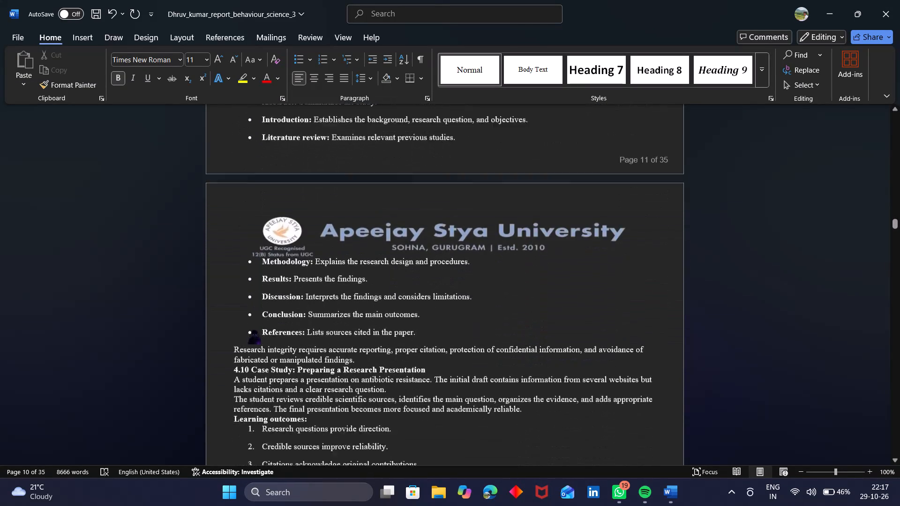
scroll(253, 329, down, 7)
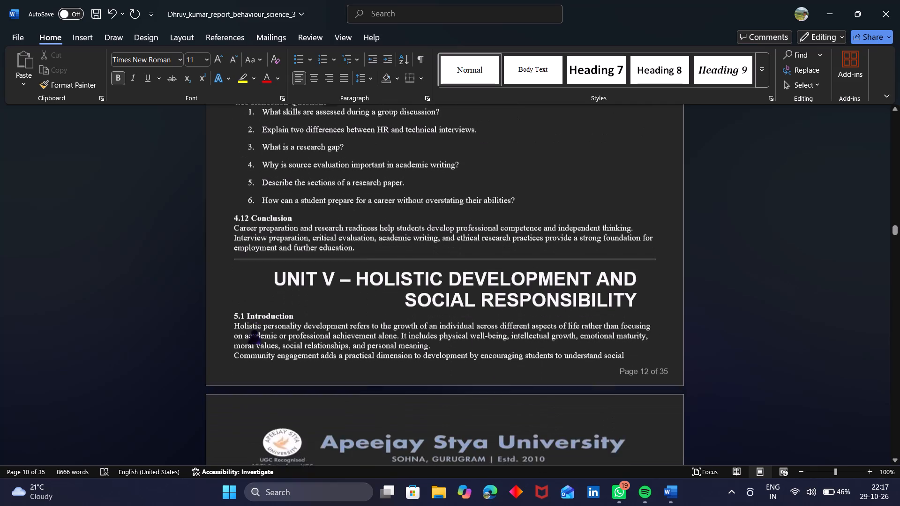
scroll(253, 329, down, 2)
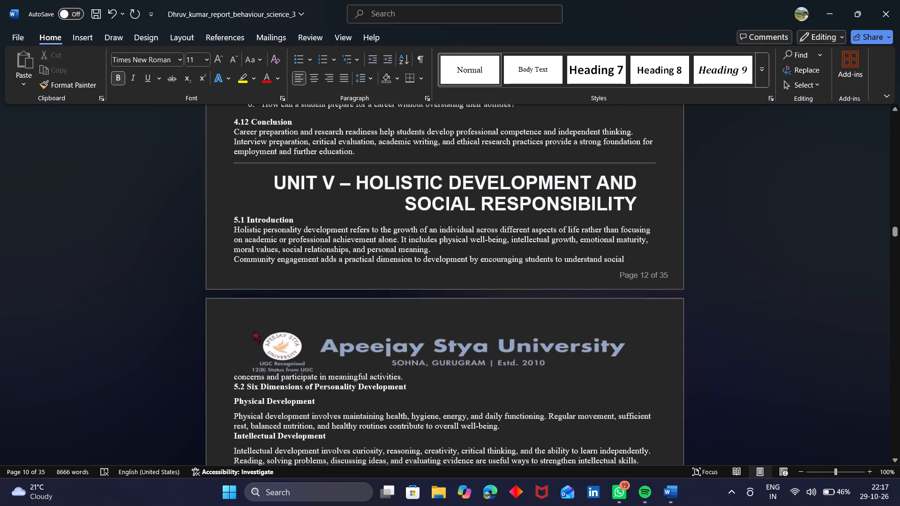
Insert three blank lines before the "UNIT V – HOLISTIC DEVELOPMENT AND SOCIAL RESPONSIBILITY" heading to push it onto page 13.
click(276, 185)
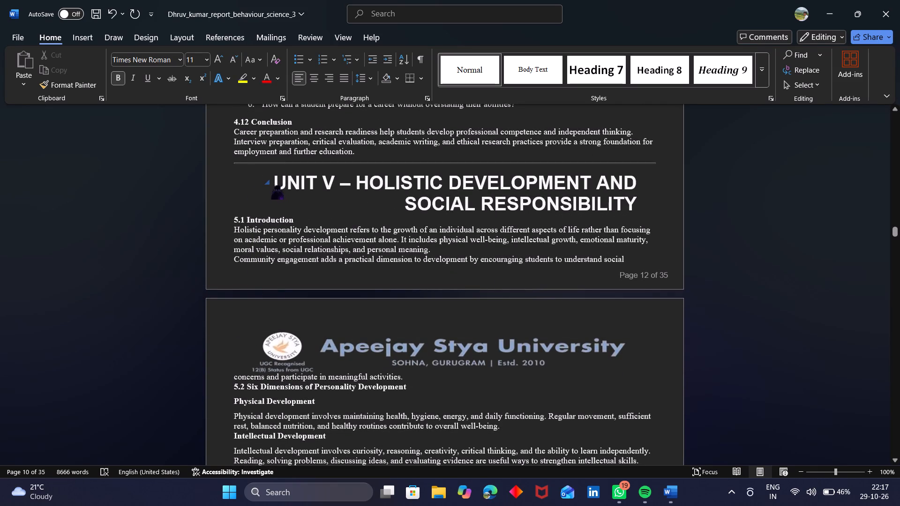
key(Return)
key(Return)
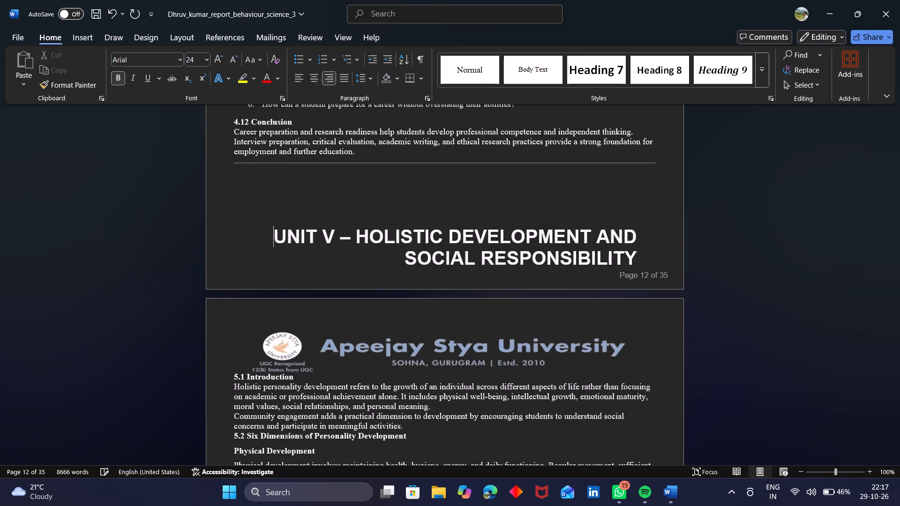
key(Return)
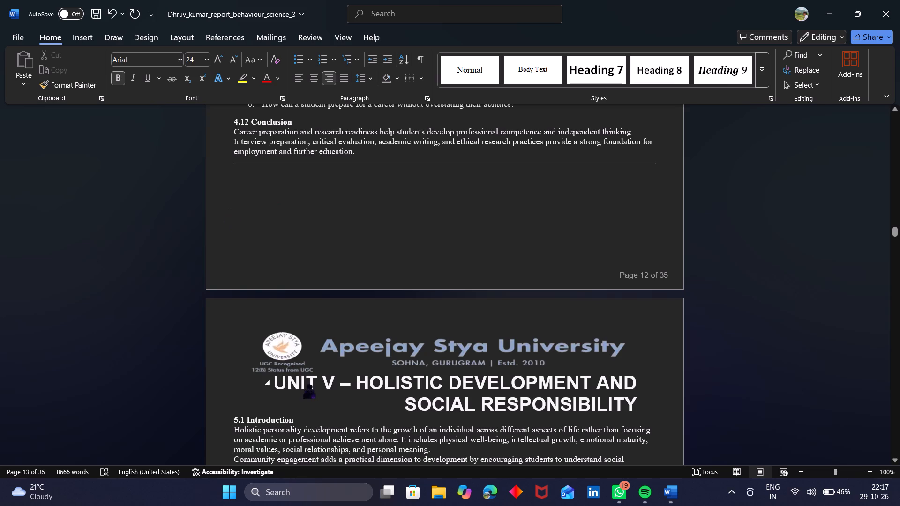
Format the whole two-line UNIT V heading in red at font size 22.
drag(272, 386, 470, 399)
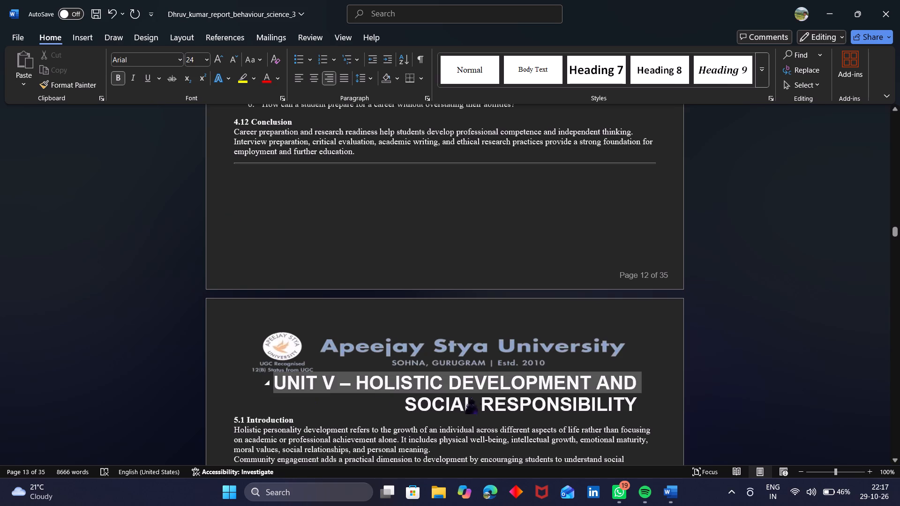
drag(470, 399, 595, 399)
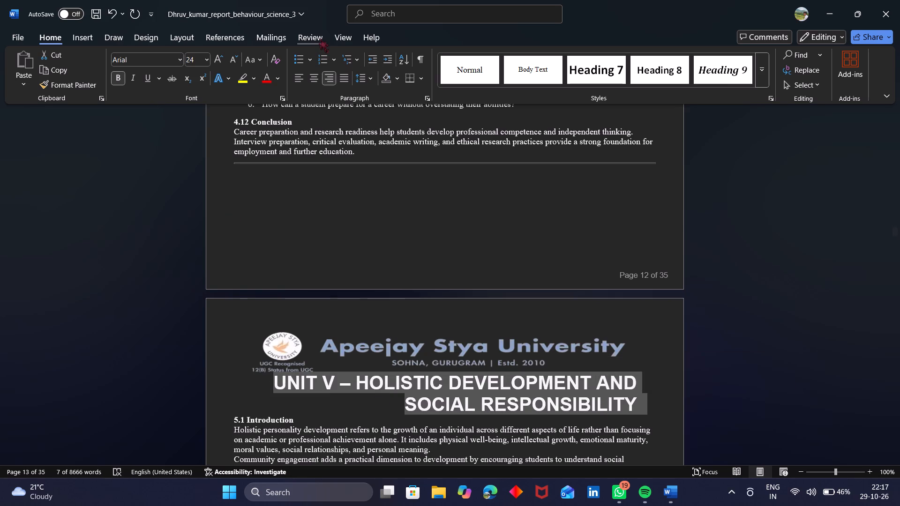
click(265, 81)
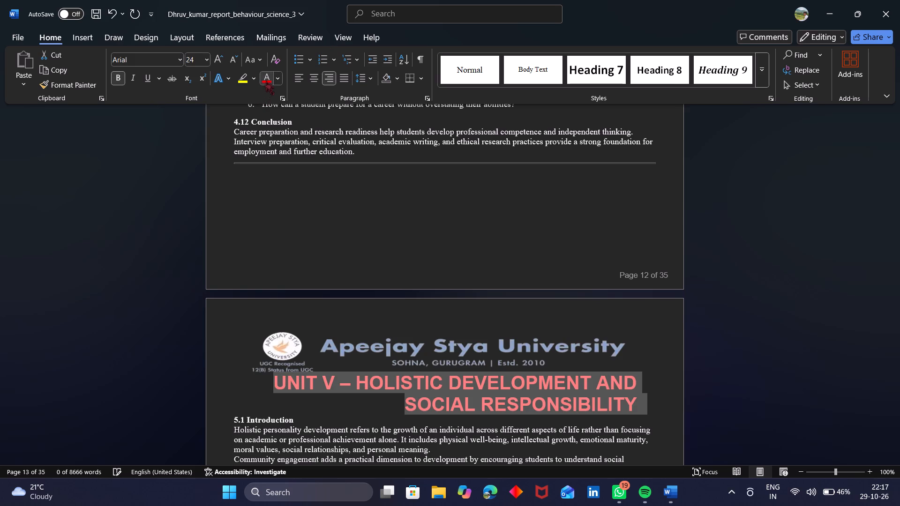
double_click(235, 57)
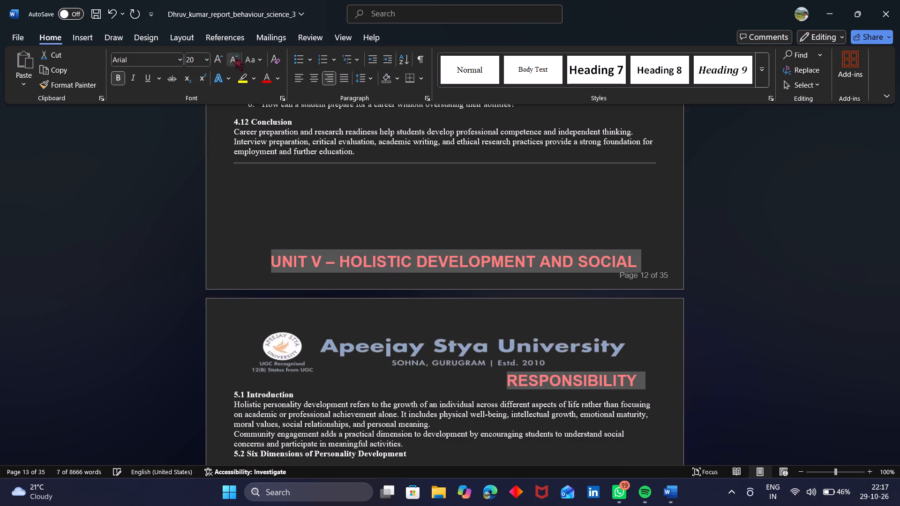
click(235, 57)
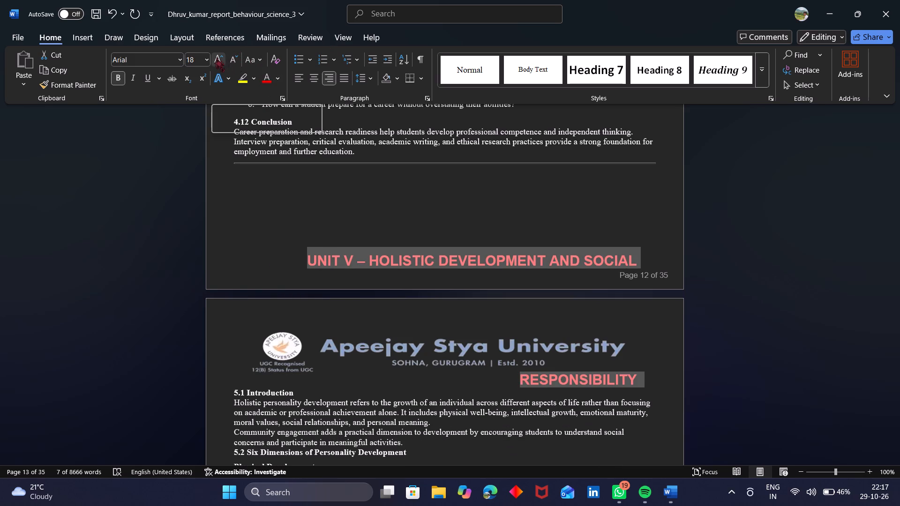
click(216, 58)
click(216, 58)
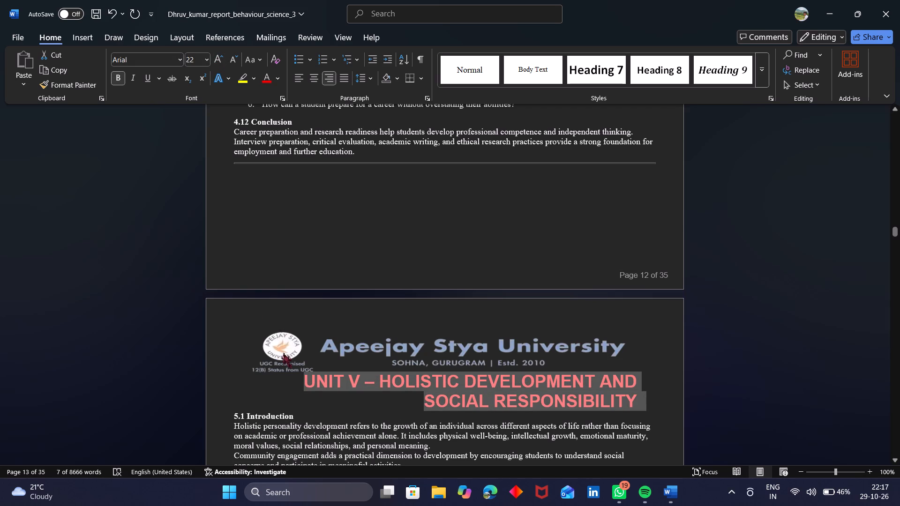
click(283, 393)
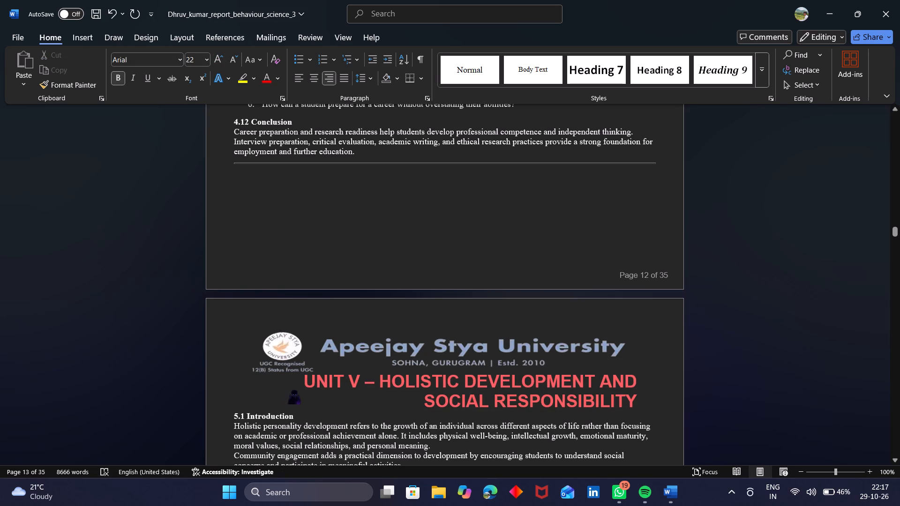
Change the UNIT V heading's alignment to centred.
key(Up)
key(Left)
key(Left)
key(Left)
key(Left)
key(Left)
key(Left)
key(Left)
key(Left)
key(Left)
key(Left)
key(Left)
key(Left)
key(Left)
key(BackSpace)
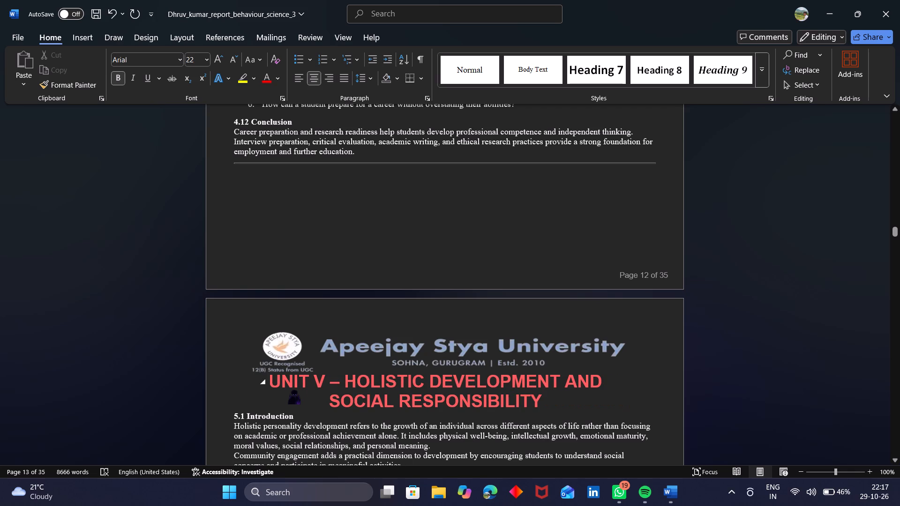
Review the layout of the remaining Unit V pages up to the start of Part B: Event Reports.
scroll(300, 425, down, 1)
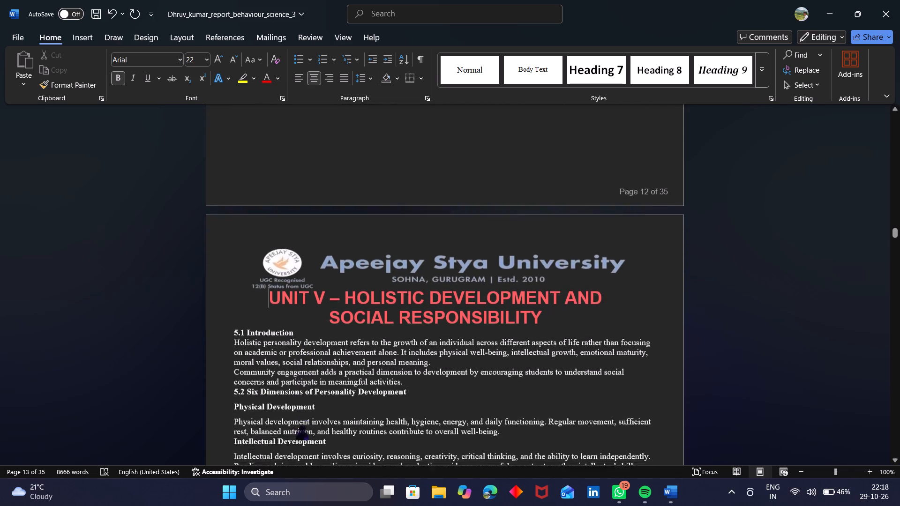
scroll(300, 425, down, 6)
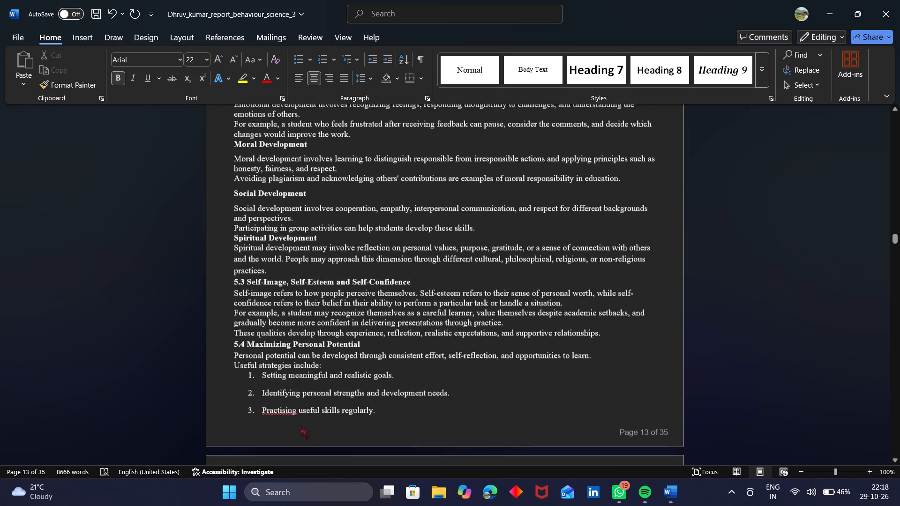
scroll(300, 425, down, 4)
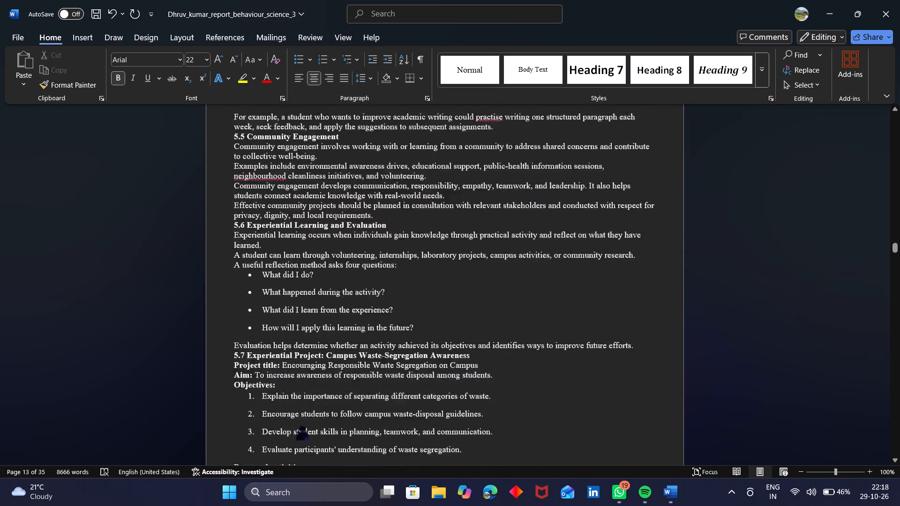
scroll(300, 425, down, 5)
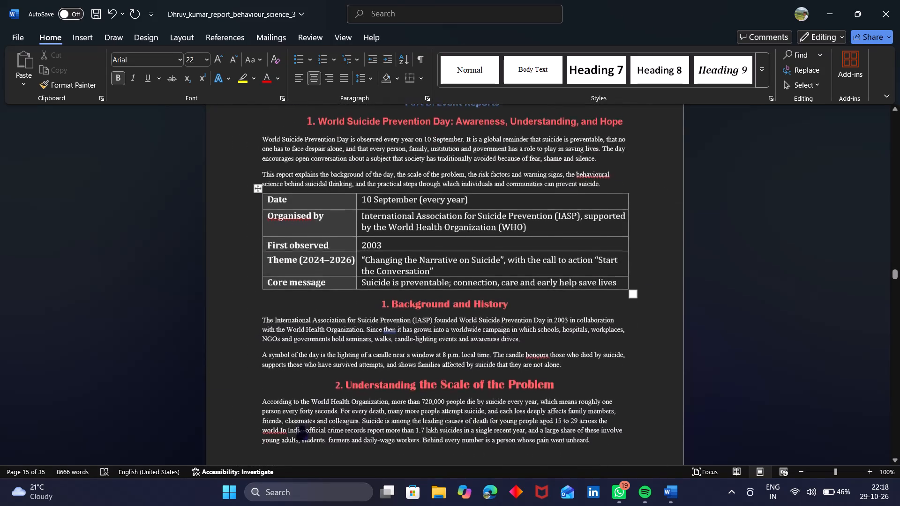
scroll(300, 425, down, 1)
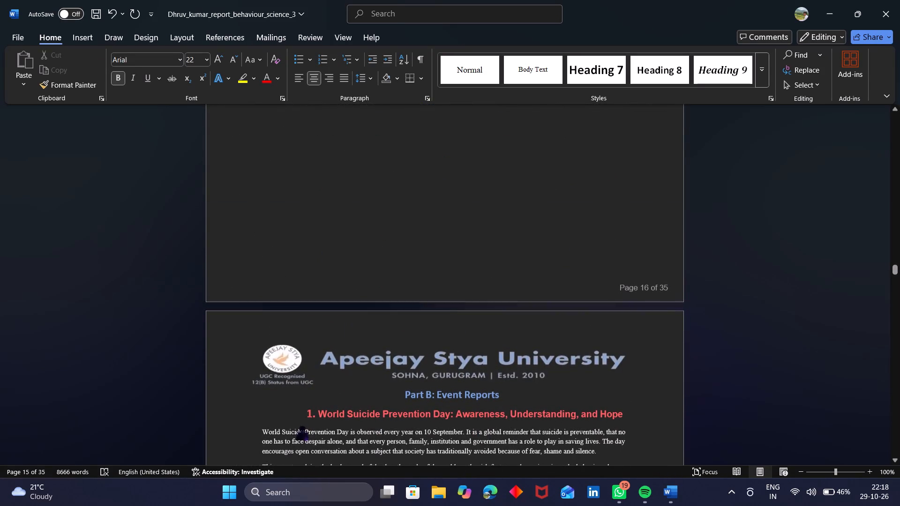
Review the opening pages, from the index, course information and certificate to the Unit I heading on page 5.
scroll(300, 425, up, 15)
scroll(300, 425, up, 10)
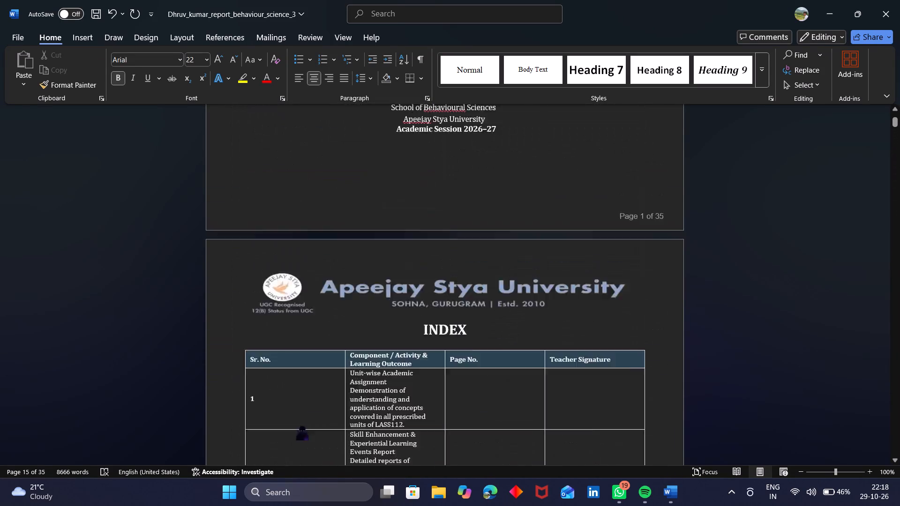
scroll(300, 425, down, 5)
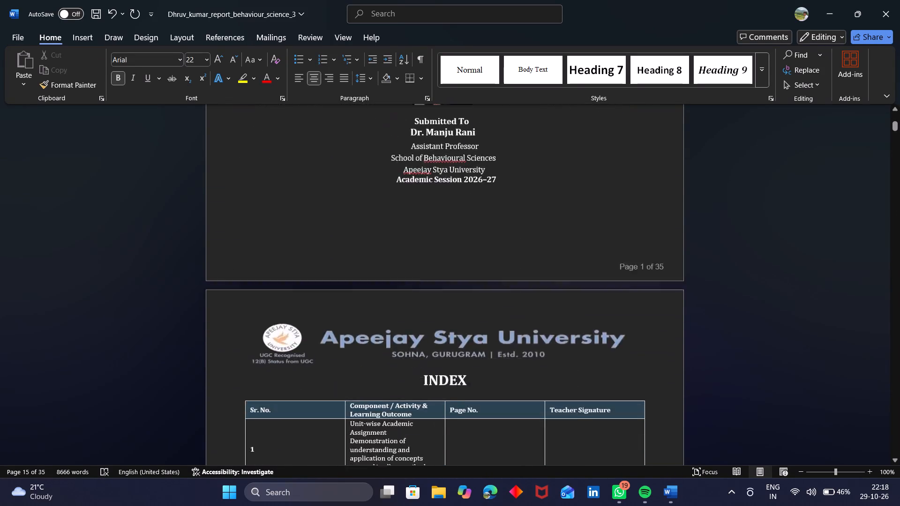
scroll(300, 425, down, 1)
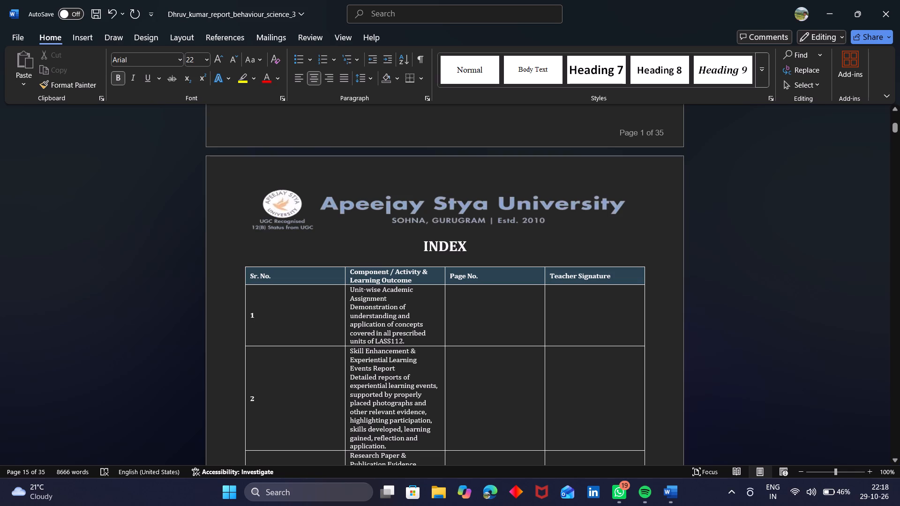
scroll(300, 425, down, 8)
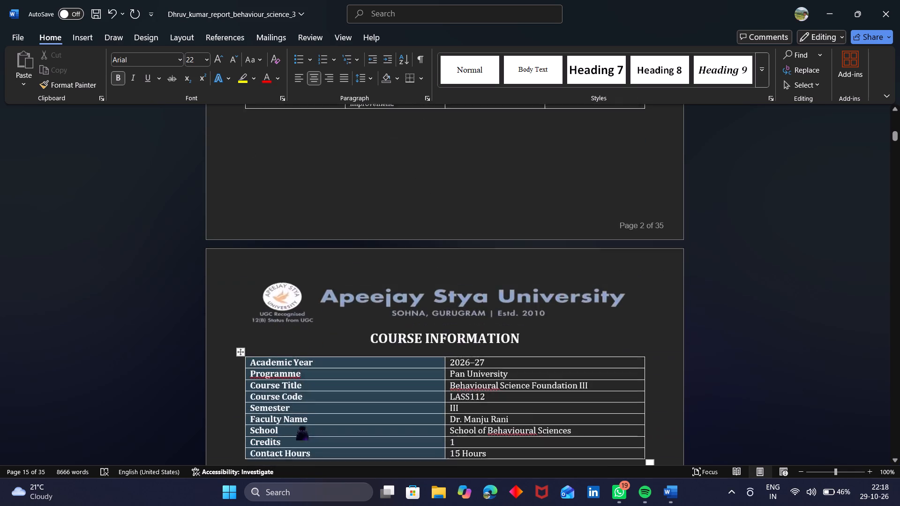
scroll(300, 425, down, 4)
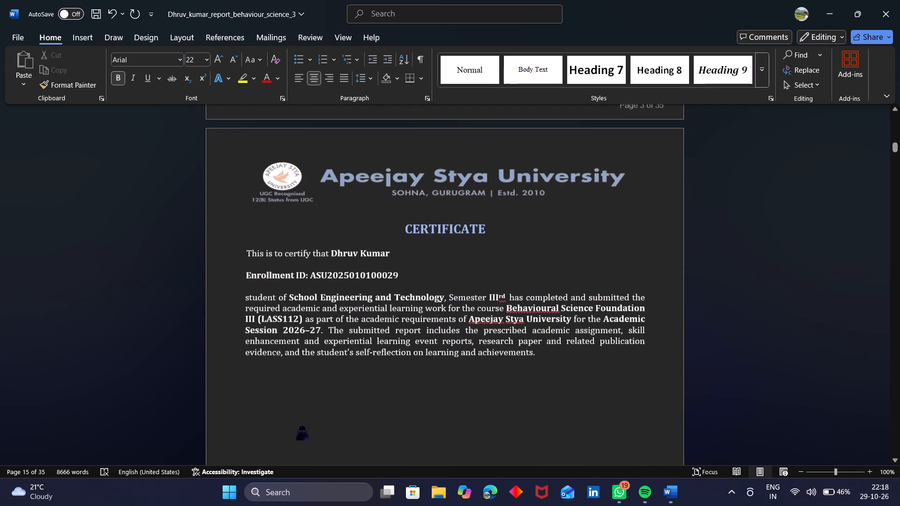
scroll(300, 425, down, 1)
scroll(300, 425, up, 1)
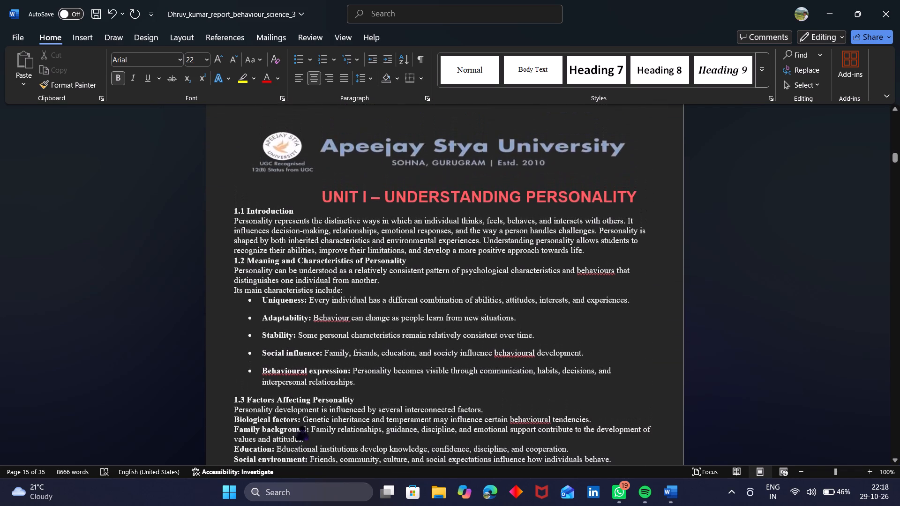
scroll(300, 425, up, 1)
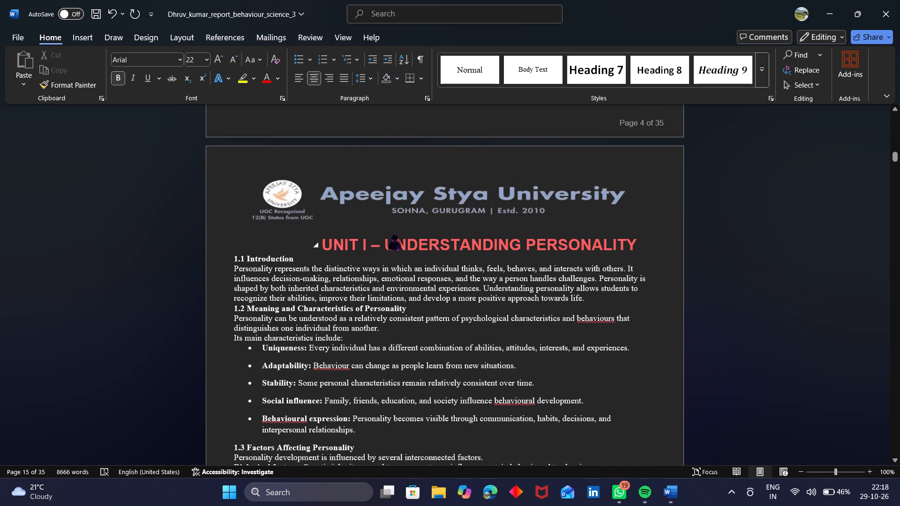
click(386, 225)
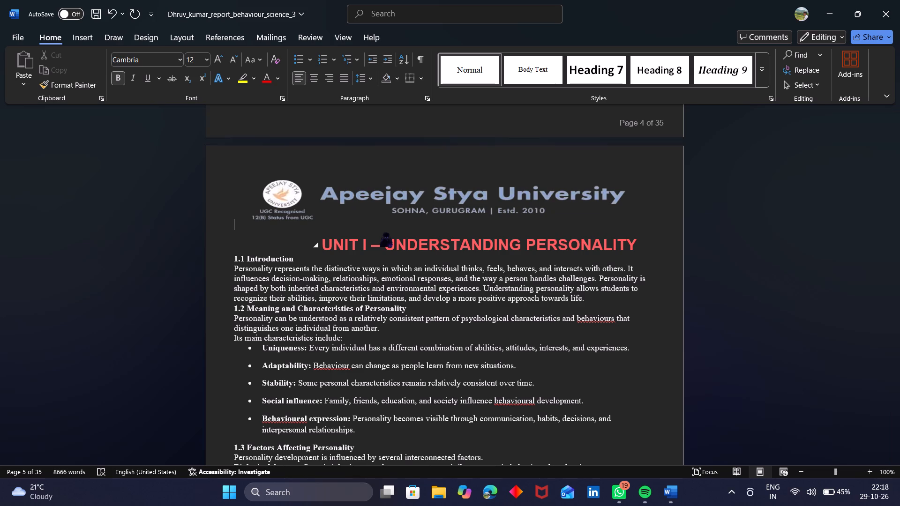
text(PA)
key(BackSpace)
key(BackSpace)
Remove the REFERENCES heading's offset on page 16 so it starts flush at the left margin.
scroll(384, 232, down, 13)
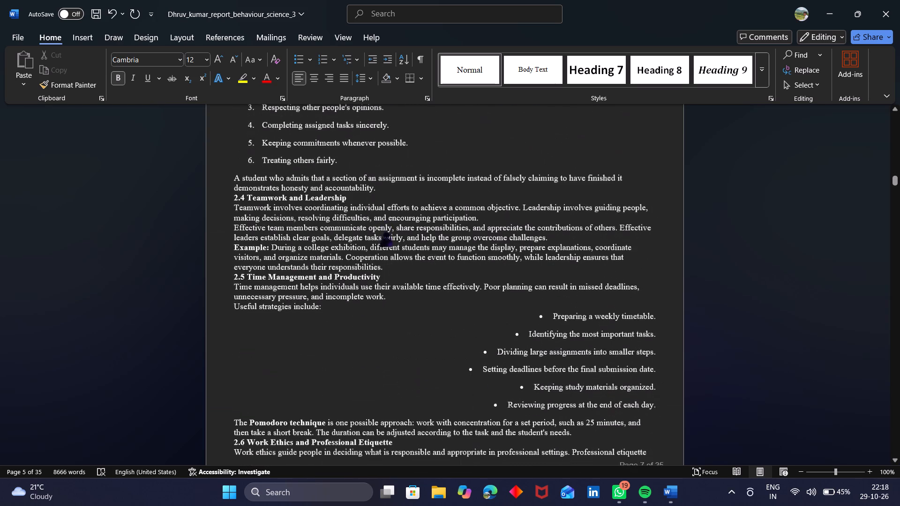
scroll(384, 232, down, 17)
scroll(384, 232, down, 5)
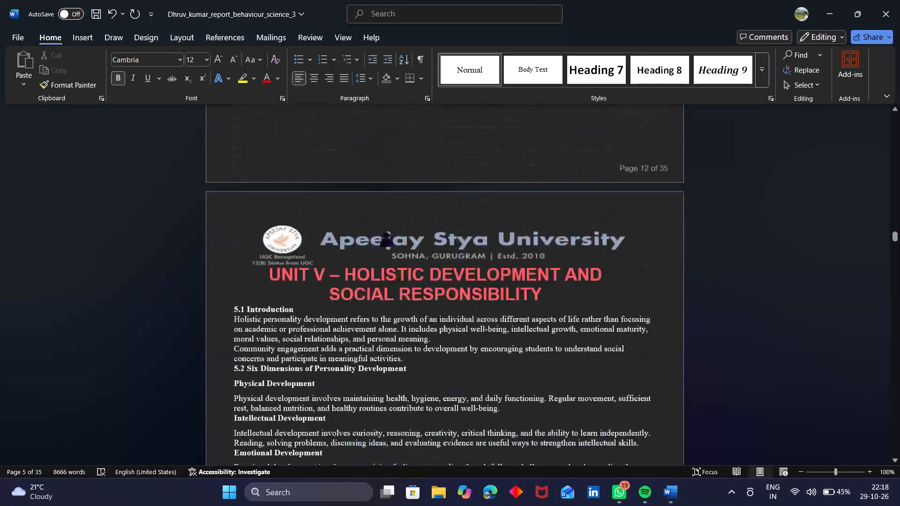
scroll(384, 232, down, 7)
scroll(384, 232, left, 1)
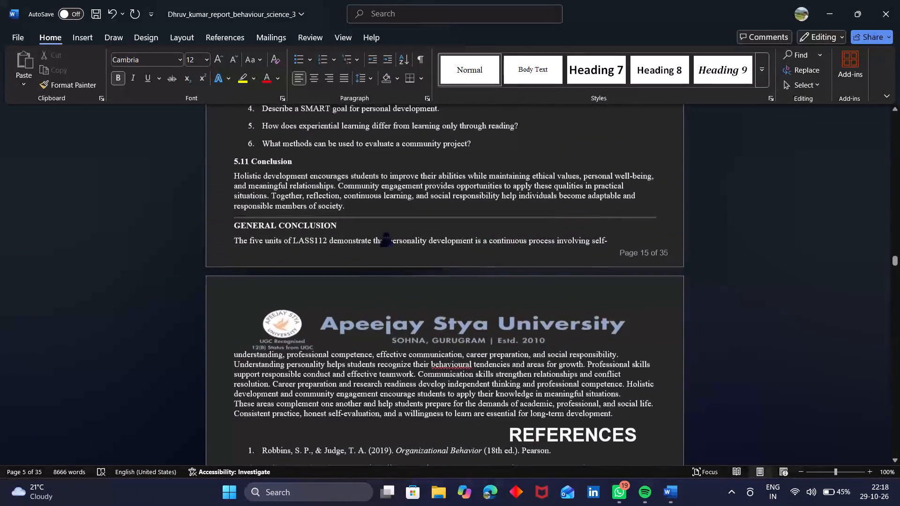
scroll(384, 232, left, 1)
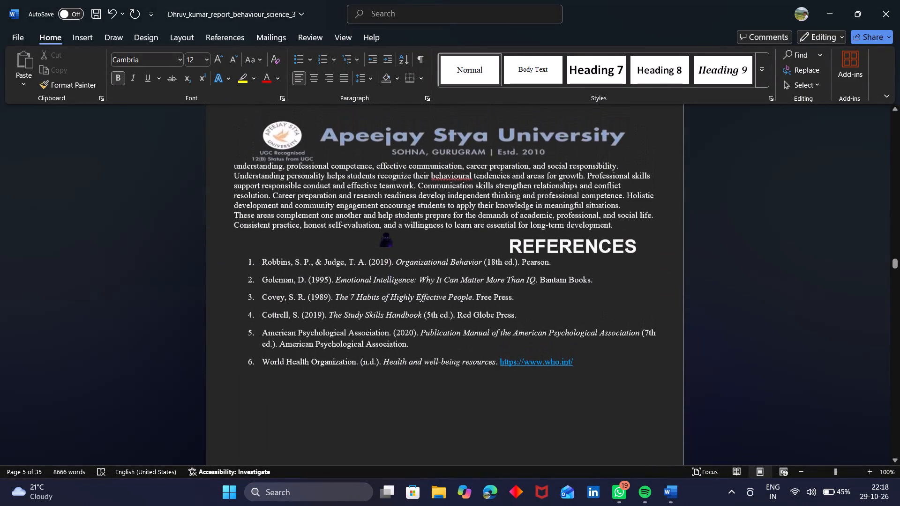
scroll(384, 232, left, 2)
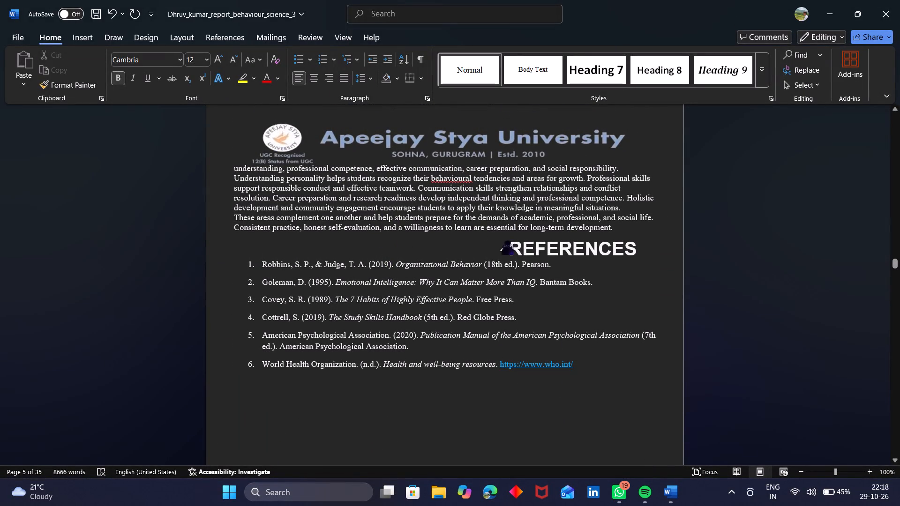
click(504, 239)
key(BackSpace)
key(BackSpace)
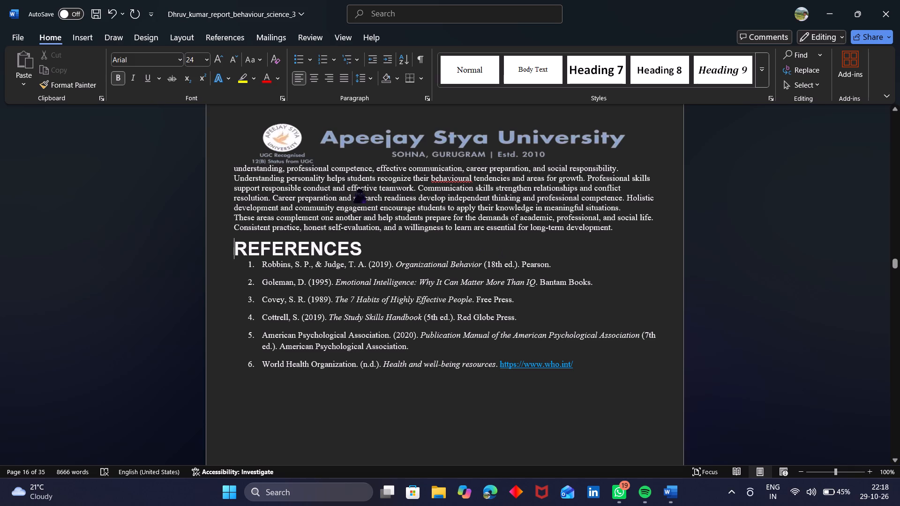
Format the REFERENCES heading in red at font size 18.
drag(368, 238, 283, 243)
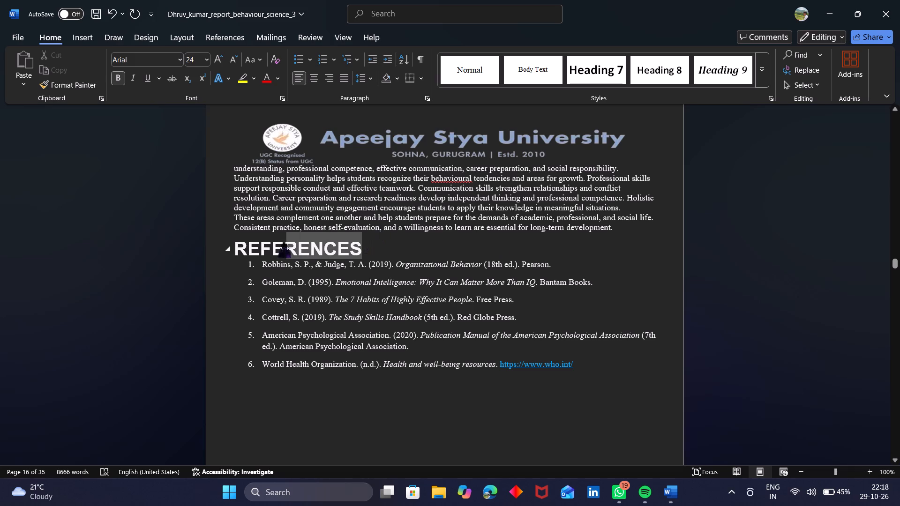
drag(283, 243, 194, 236)
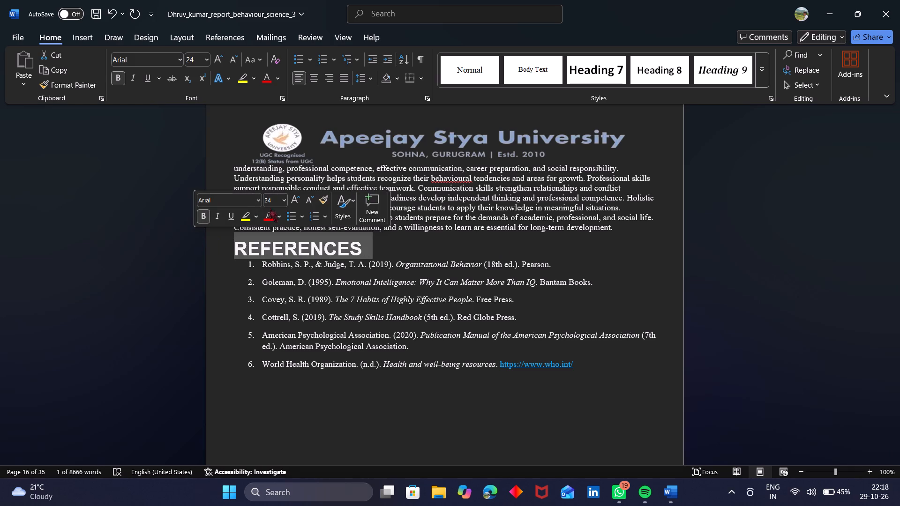
click(269, 212)
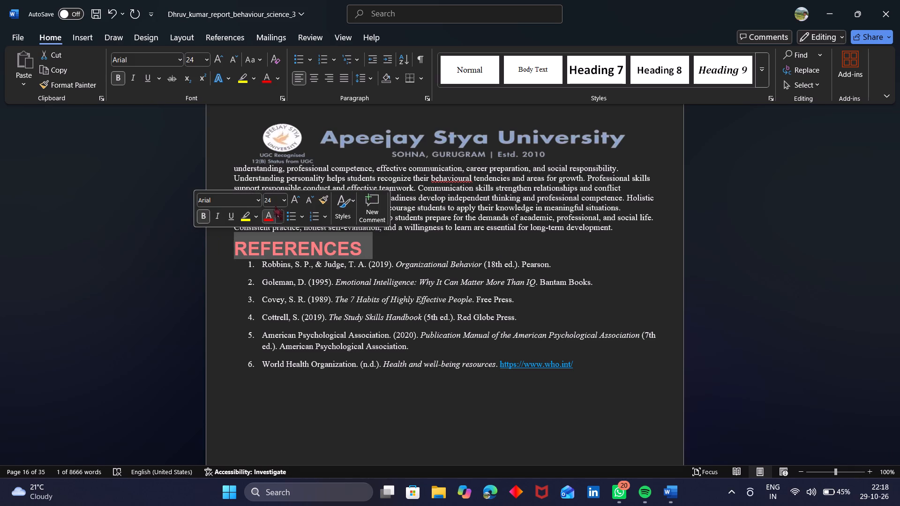
double_click(305, 201)
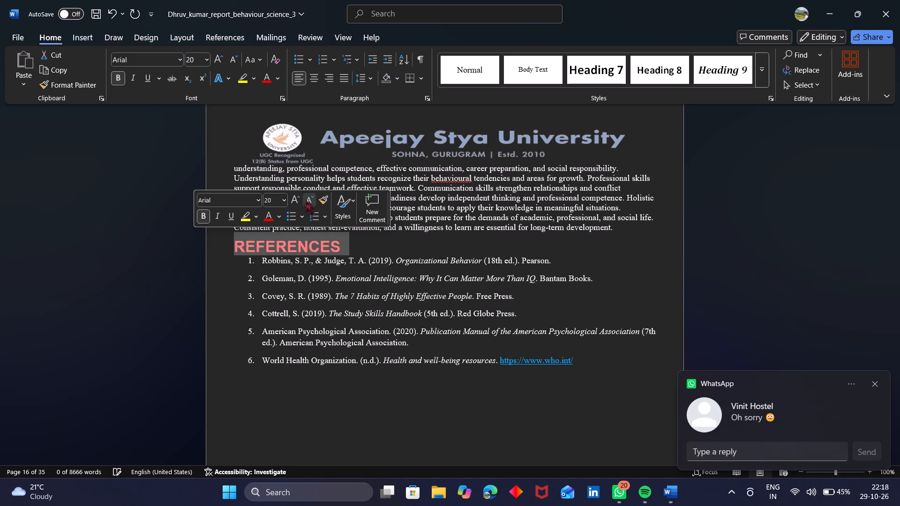
click(305, 201)
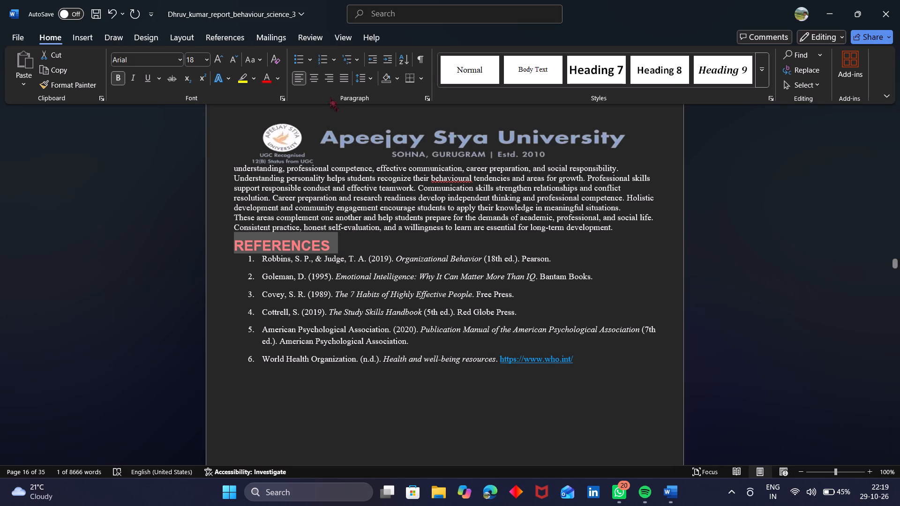
Set the REFERENCES heading's line spacing to 1.15.
click(373, 74)
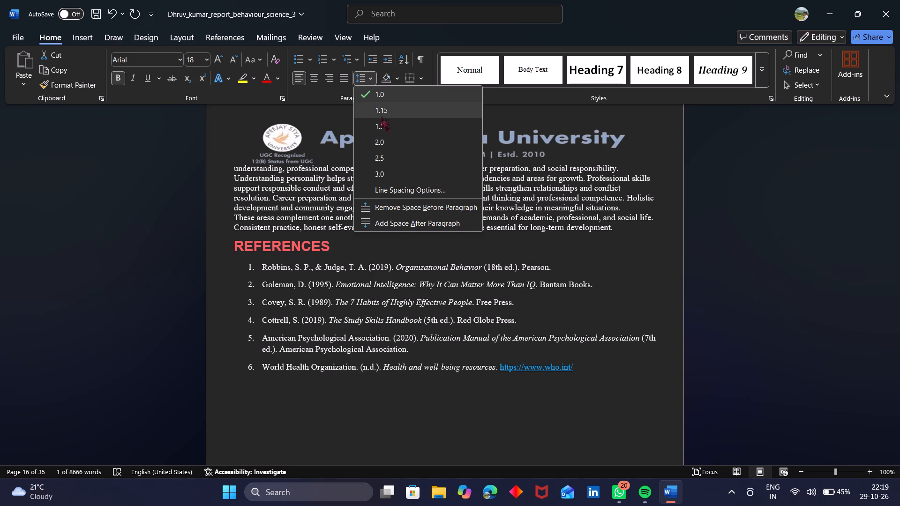
click(380, 117)
click(382, 364)
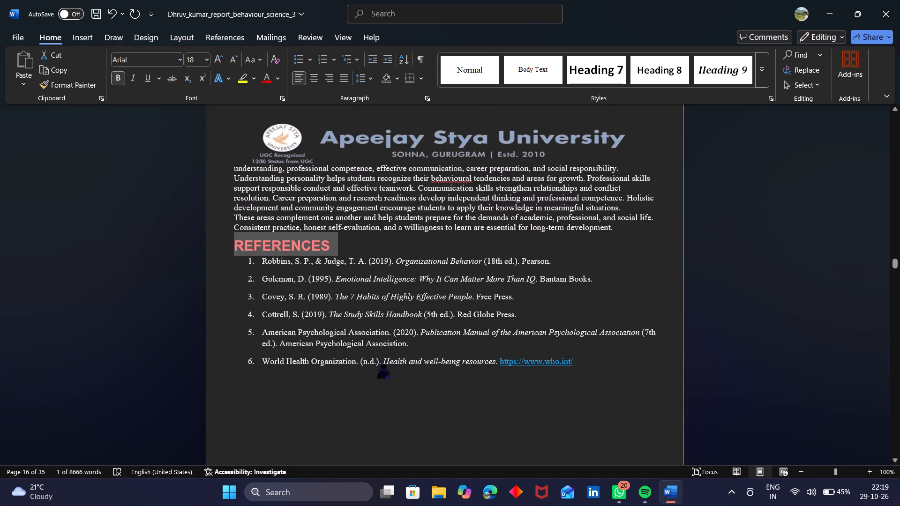
Copy the "Part B: Event Reports" heading at the top of page 17.
scroll(382, 364, down, 5)
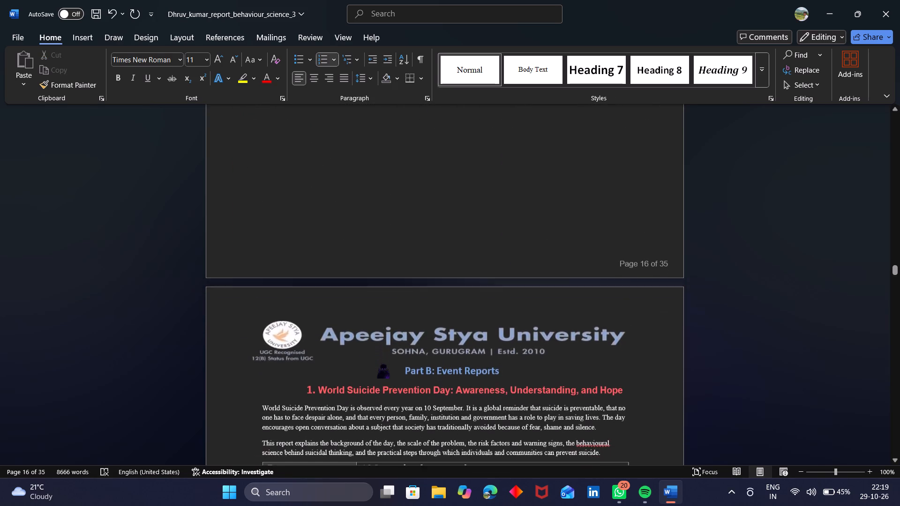
scroll(382, 364, down, 1)
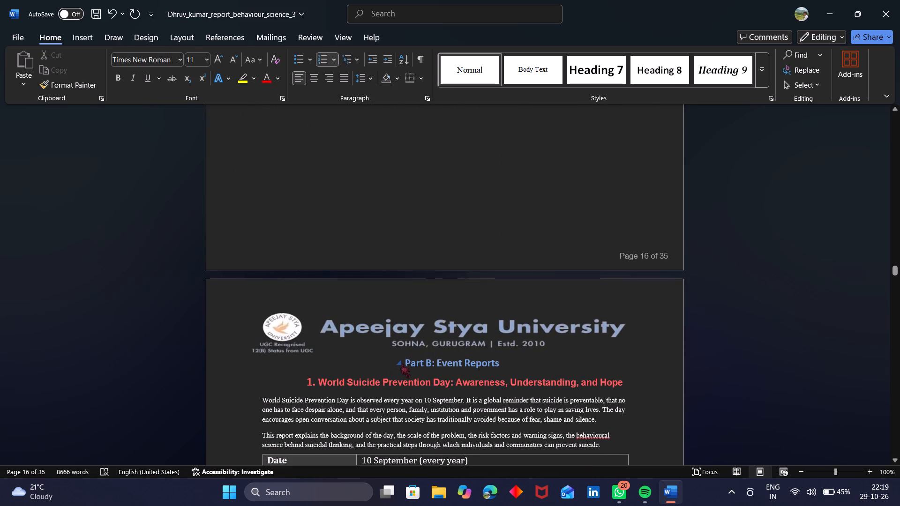
drag(405, 362, 473, 359)
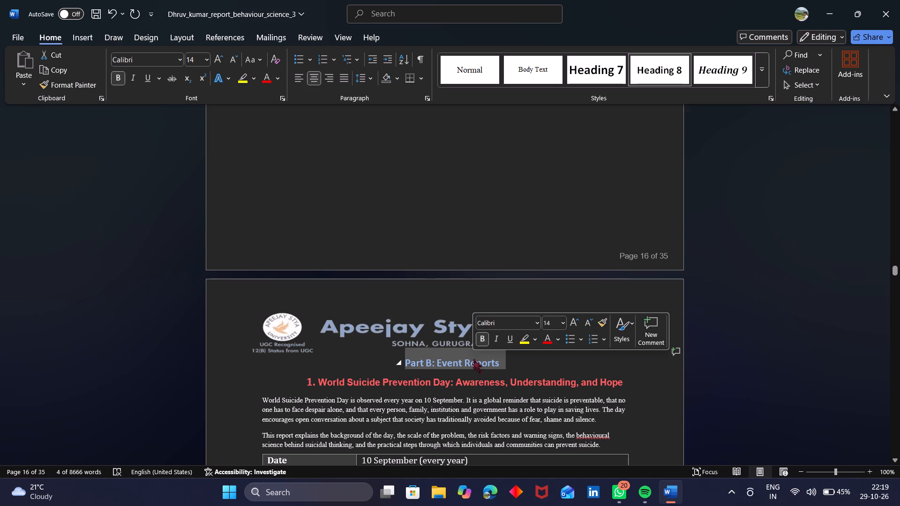
key(ctrl+c)
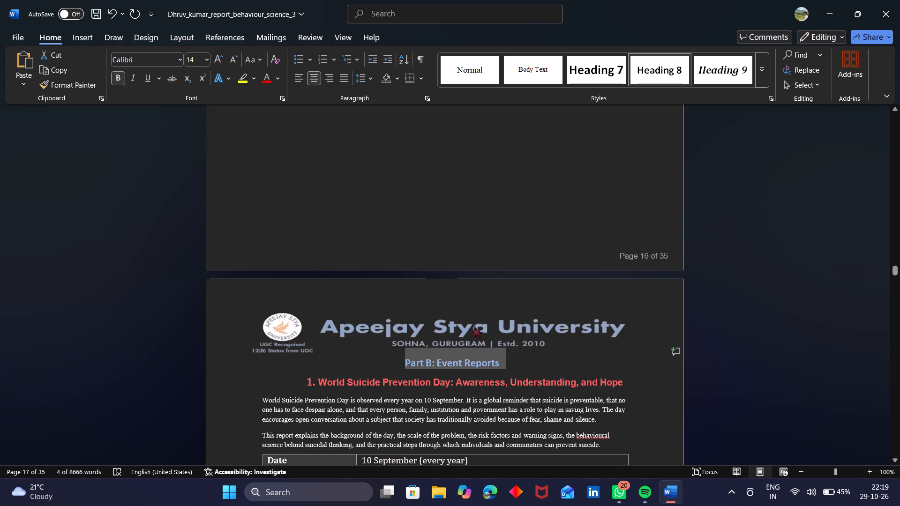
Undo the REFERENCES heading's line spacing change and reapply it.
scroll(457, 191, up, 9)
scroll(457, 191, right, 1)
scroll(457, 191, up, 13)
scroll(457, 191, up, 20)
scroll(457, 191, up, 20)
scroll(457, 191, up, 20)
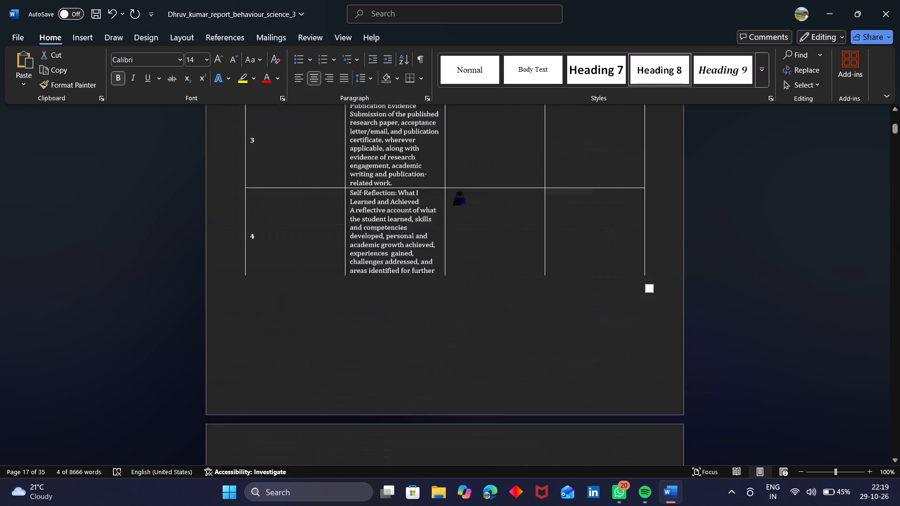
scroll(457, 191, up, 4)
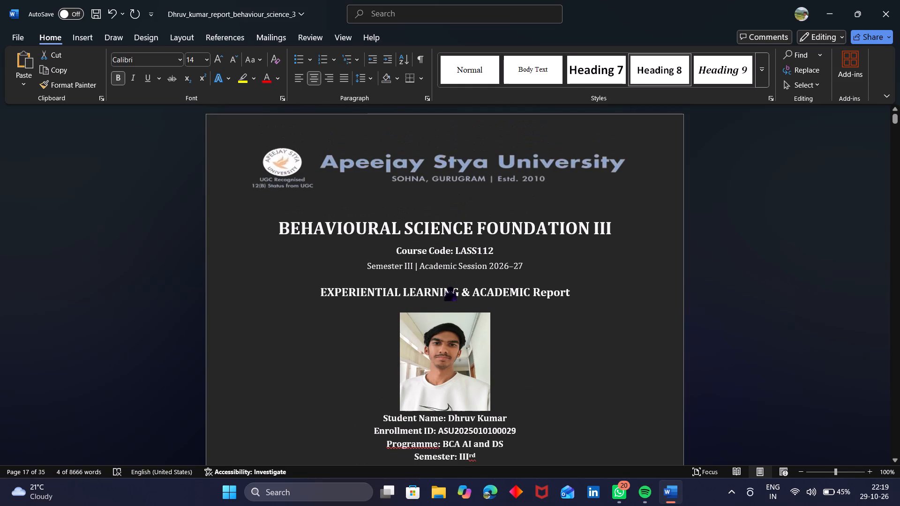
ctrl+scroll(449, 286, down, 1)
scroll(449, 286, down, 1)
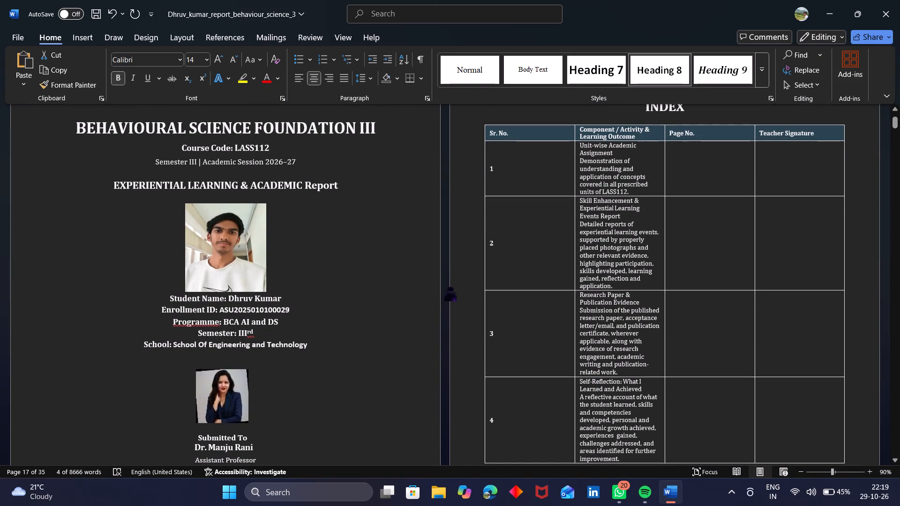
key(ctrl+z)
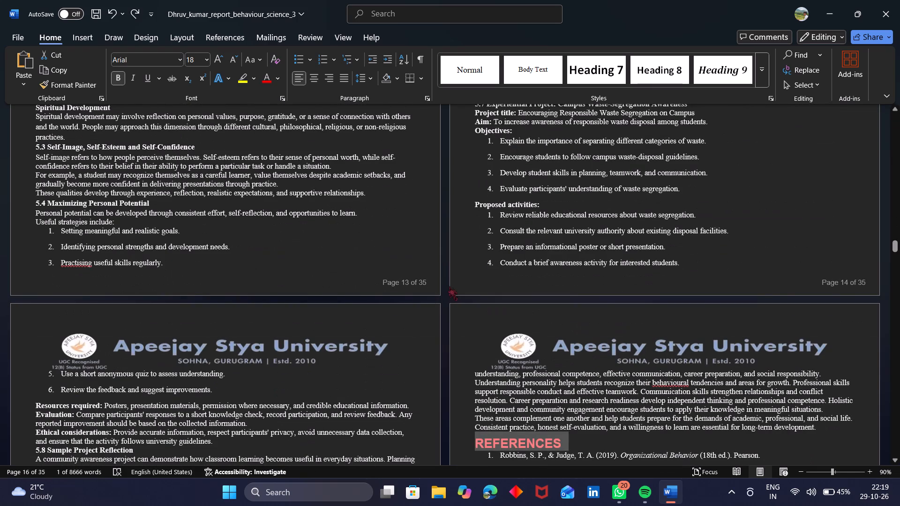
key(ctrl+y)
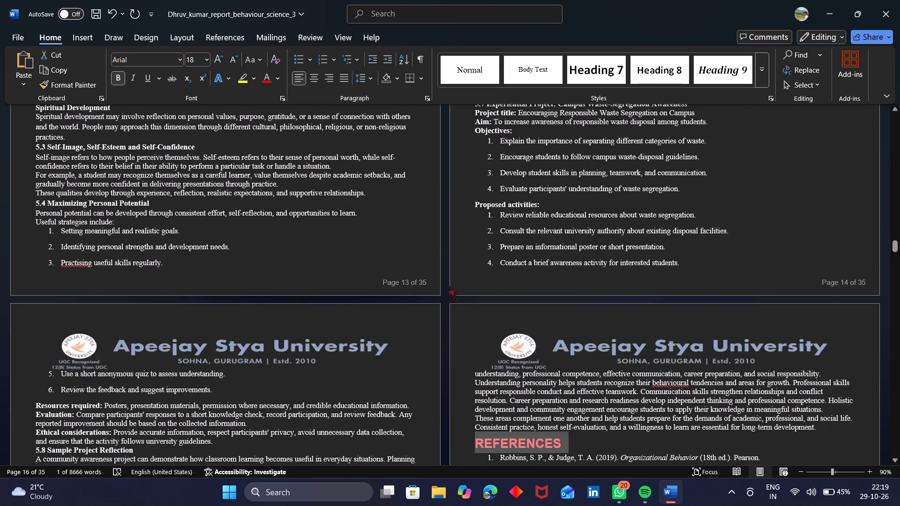
Paste the copied "Part B: Event Reports" heading above the UNIT I heading on page 5.
scroll(449, 286, right, 1)
ctrl+scroll(449, 286, up, 2)
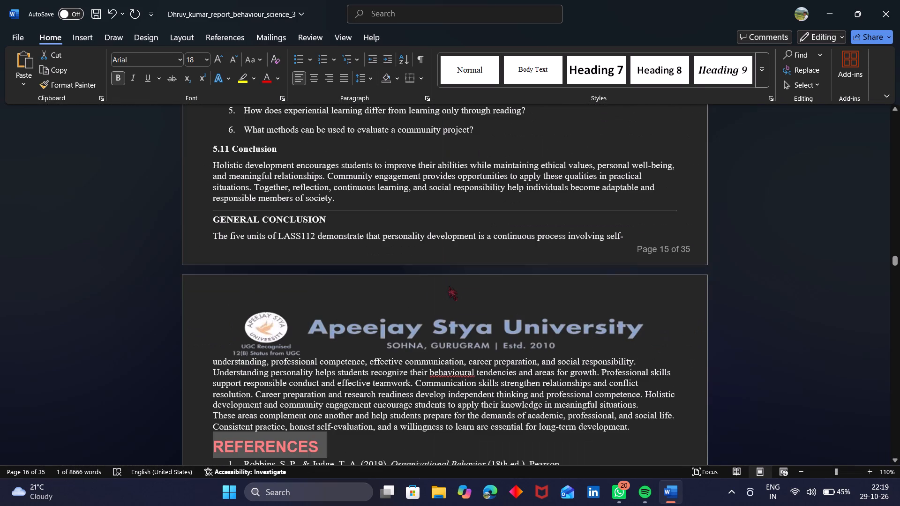
scroll(422, 260, up, 9)
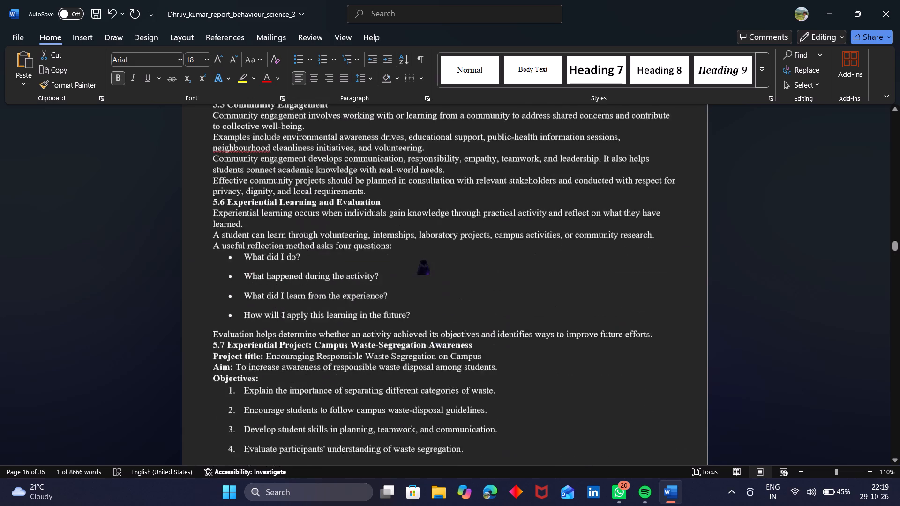
scroll(422, 260, down, 2)
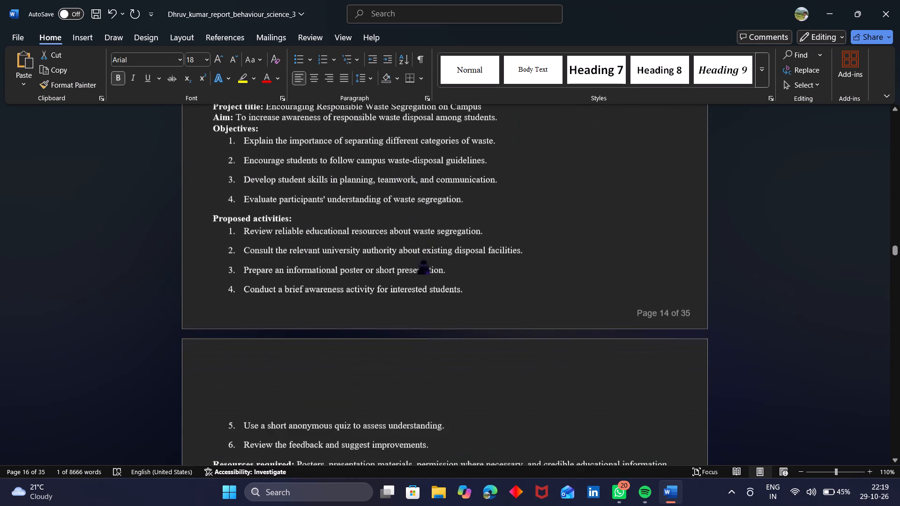
scroll(422, 260, down, 5)
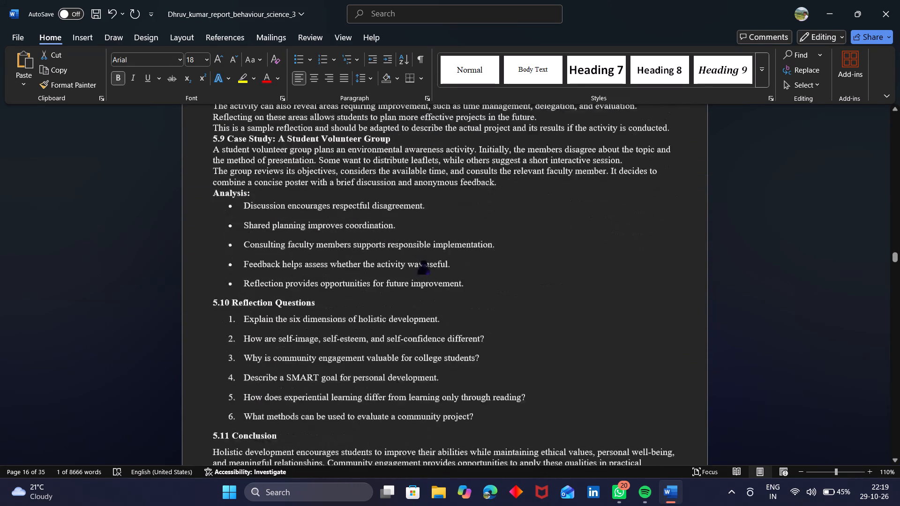
scroll(422, 260, down, 2)
scroll(422, 260, up, 14)
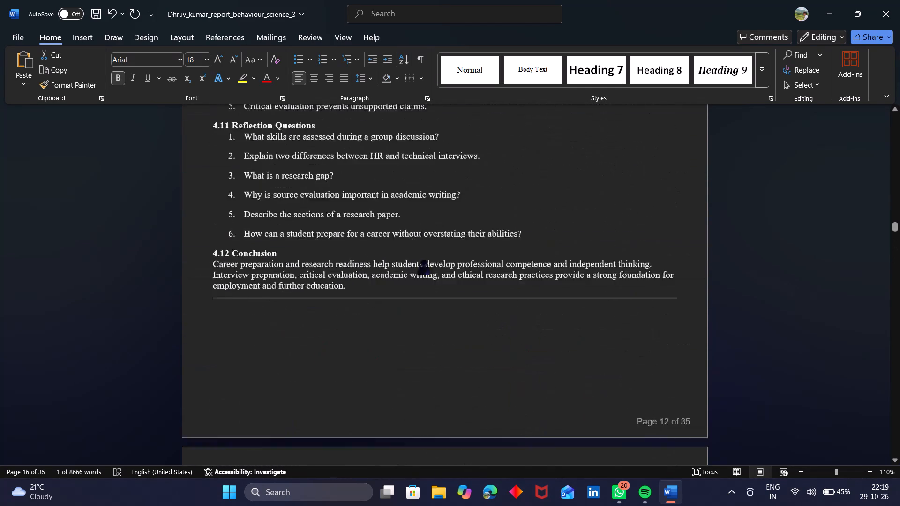
scroll(422, 260, up, 18)
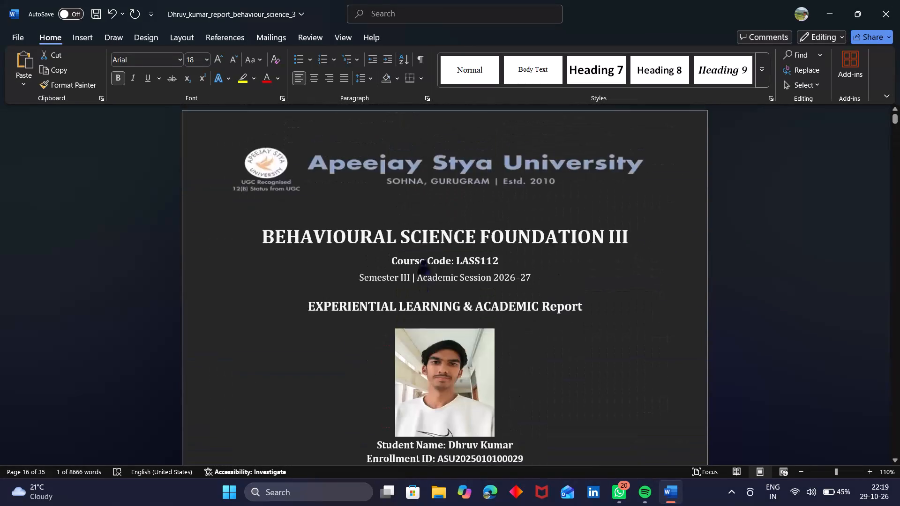
scroll(422, 260, up, 11)
scroll(422, 260, down, 9)
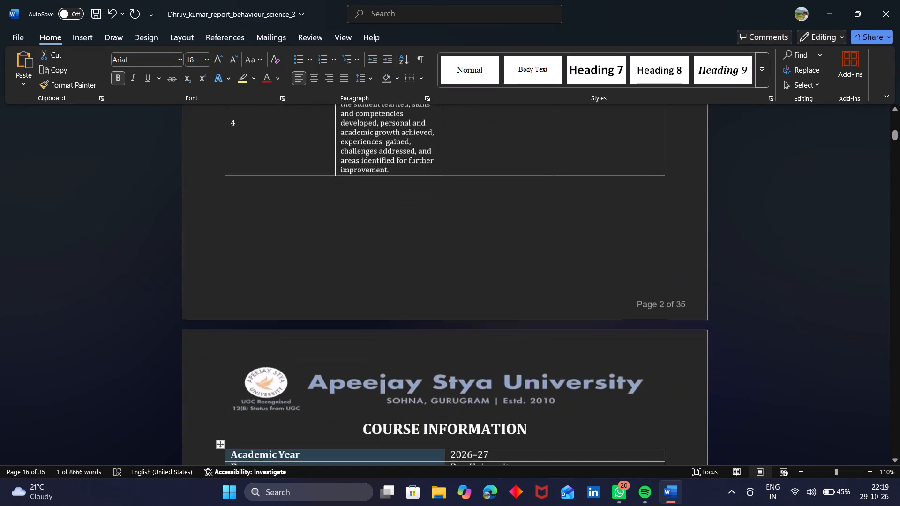
scroll(422, 260, down, 10)
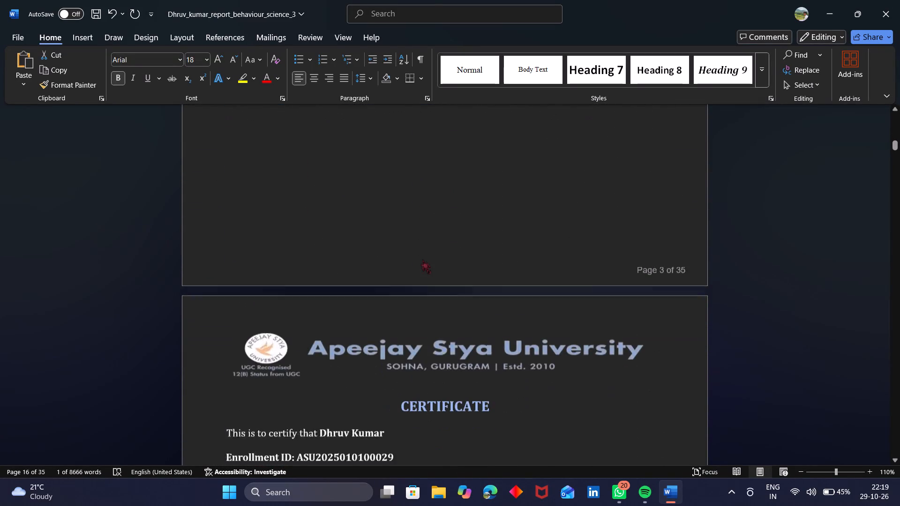
scroll(422, 260, down, 9)
scroll(422, 260, up, 1)
click(281, 297)
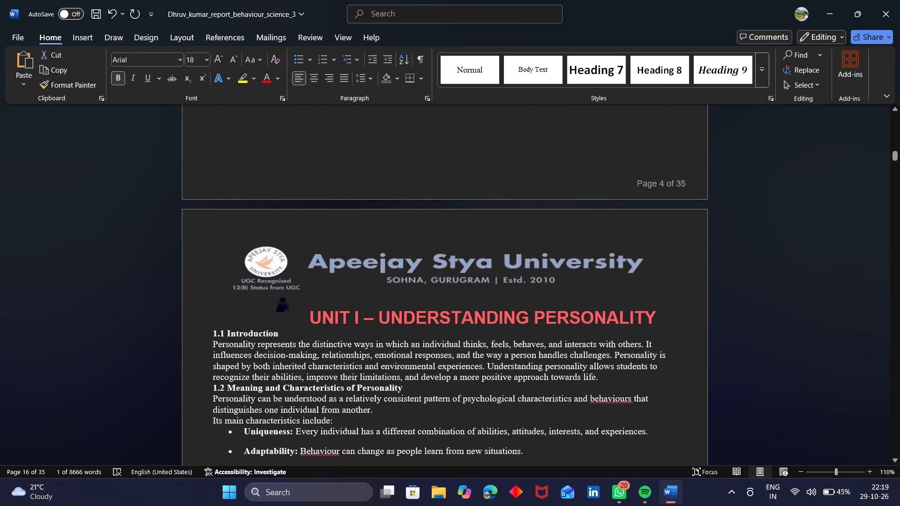
key(ctrl+v)
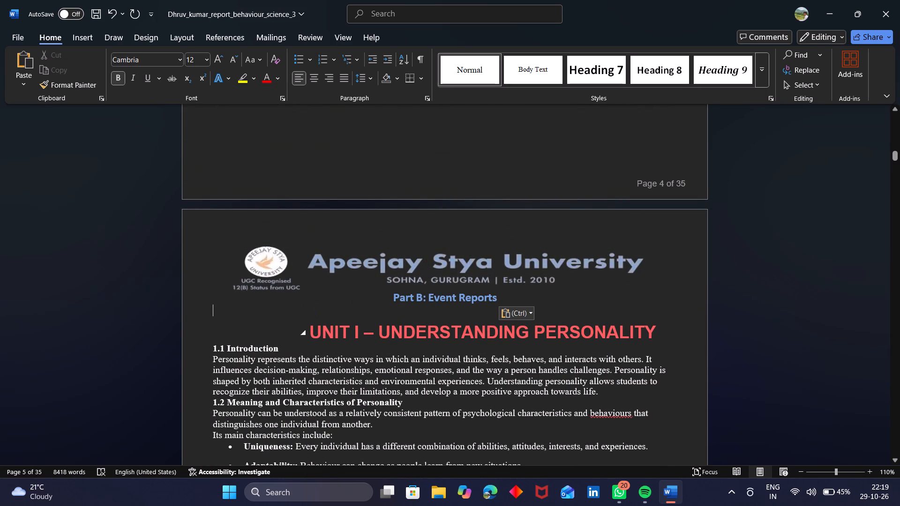
Change the part letter in the pasted heading above UNIT I to A.
click(421, 305)
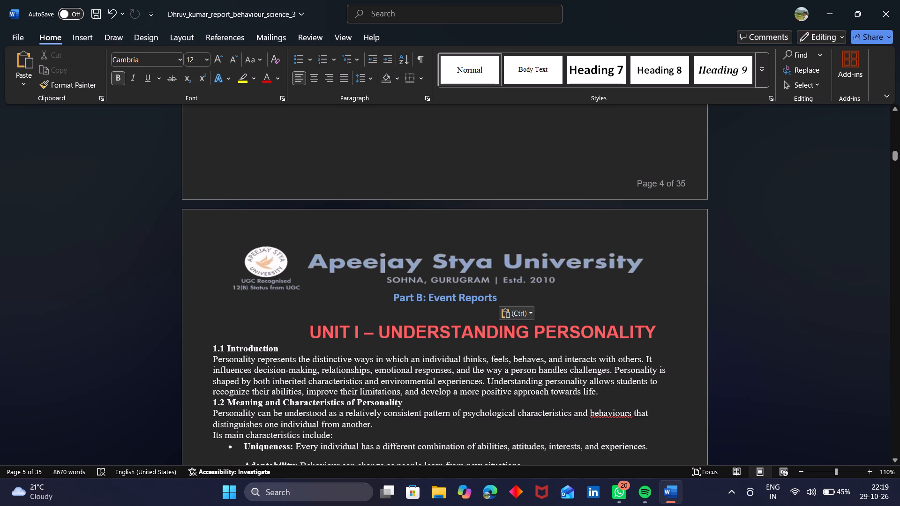
click(422, 303)
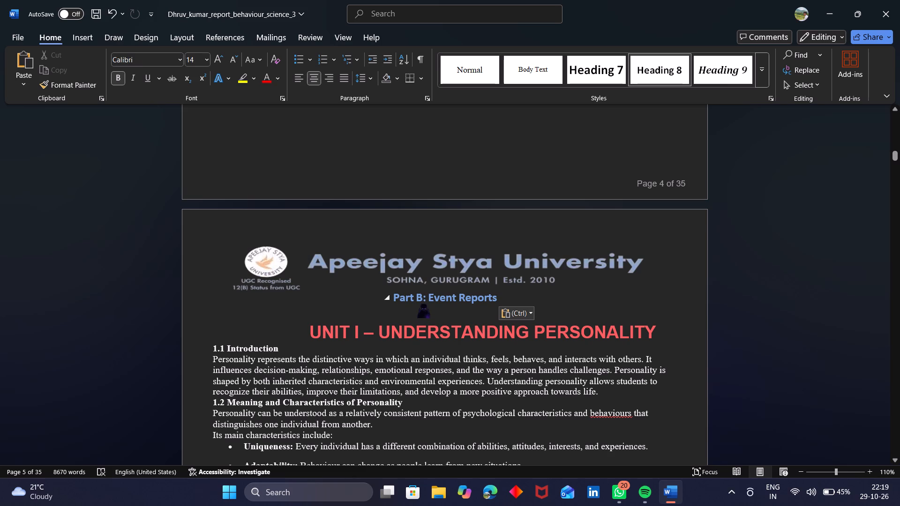
key(BackSpace)
key(shift+a)
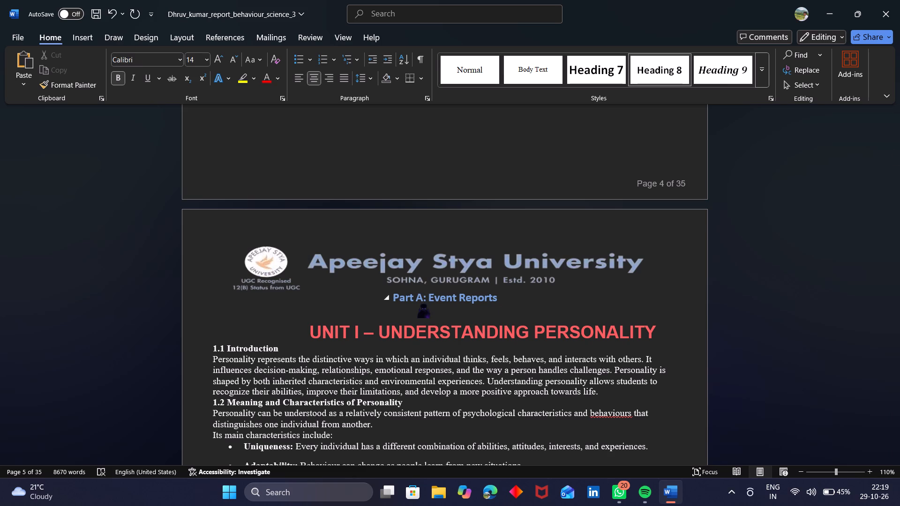
Delete the word "Event" from the "Part A: Event Reports" heading above UNIT I.
key(Right)
key(Right)
key(Right)
key(Right)
key(Right)
key(Right)
key(Right)
key(Right)
key(Right)
key(Right)
key(Left)
key(Left)
key(Left)
key(BackSpace)
key(BackSpace)
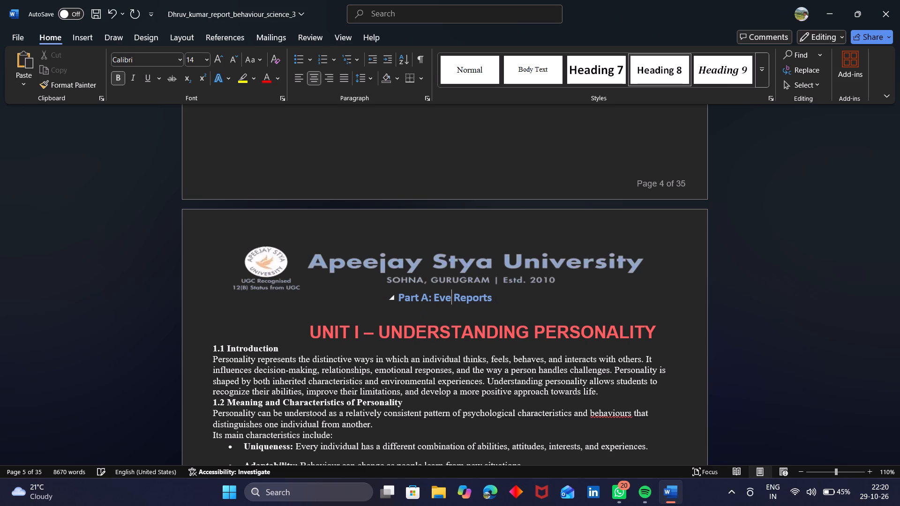
key(BackSpace)
key(BackSpace)
key(BackSpace)
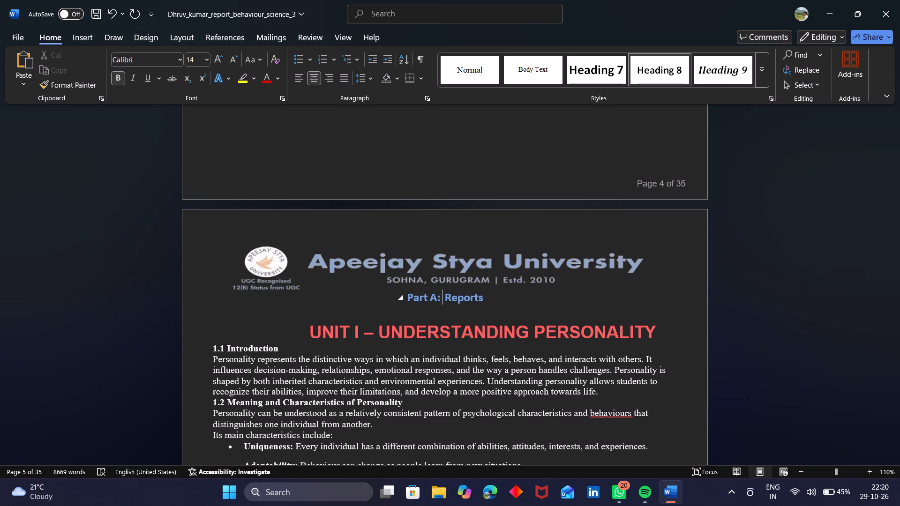
Copy the title "Unit-wise Academic Assignment" from row 1 of the INDEX table on page 2.
scroll(422, 303, up, 11)
scroll(422, 303, down, 2)
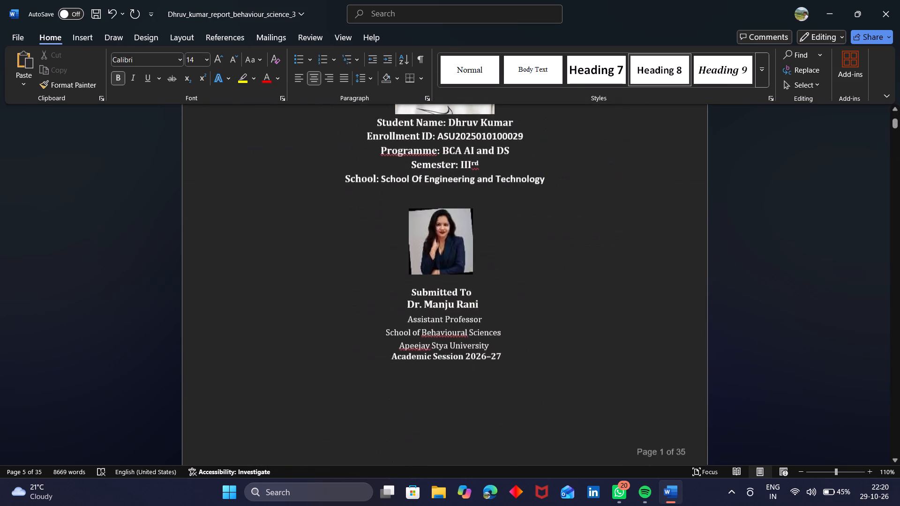
scroll(422, 303, down, 4)
scroll(406, 178, up, 1)
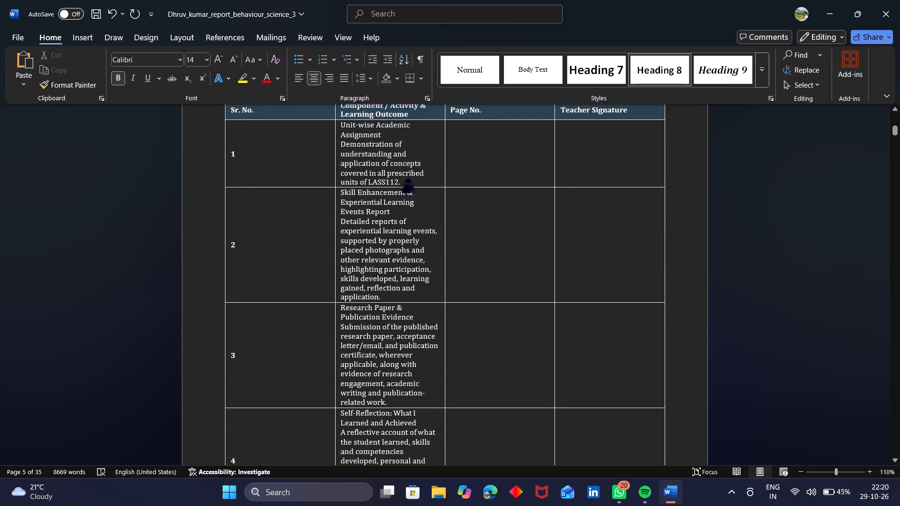
scroll(406, 178, up, 1)
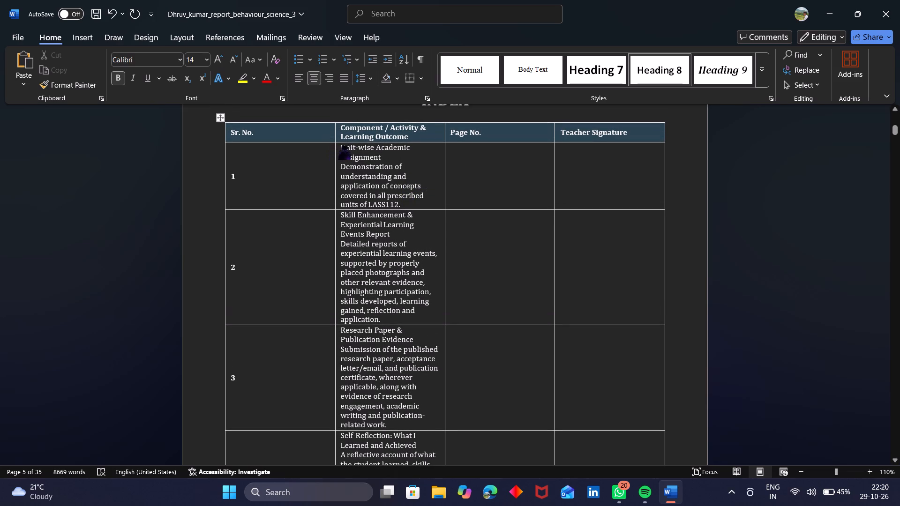
drag(344, 144, 364, 157)
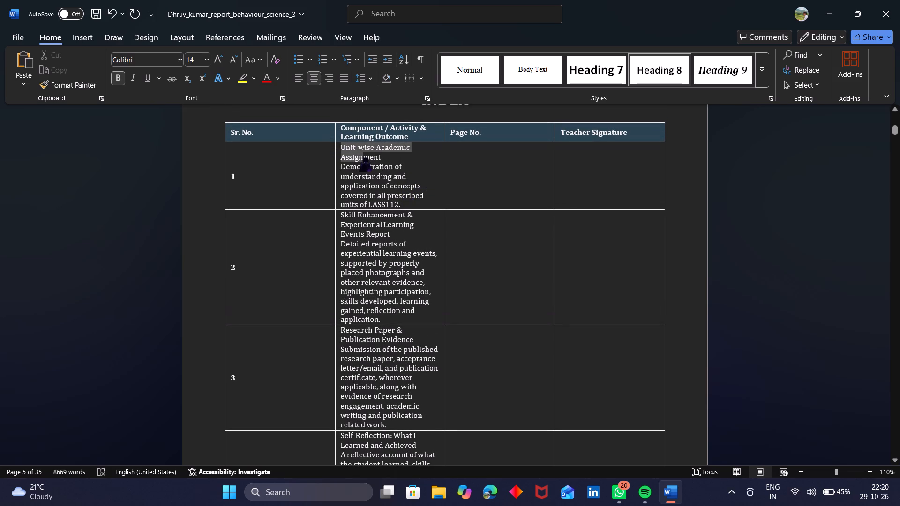
drag(364, 157, 372, 156)
key(ctrl+c)
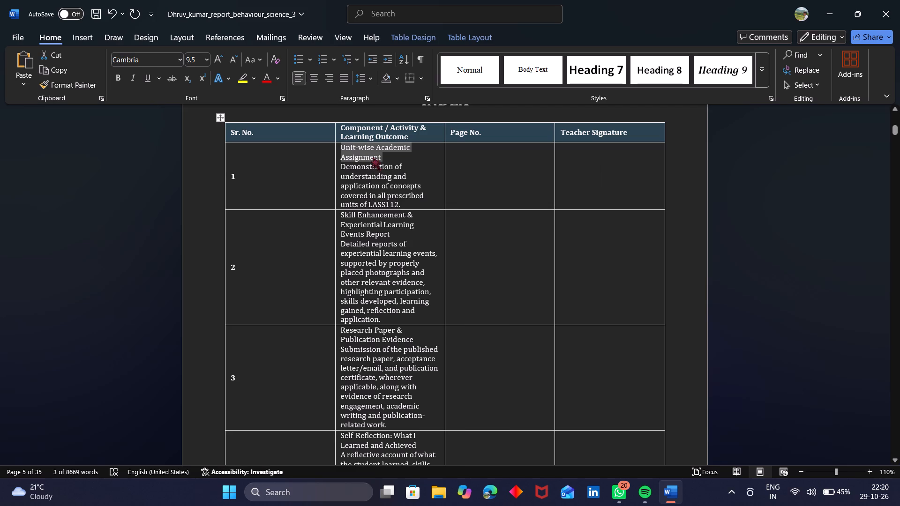
Replace "Reports" in the Part A heading on page 5 with the copied text "Unit-wise Academic Assignment".
scroll(372, 156, down, 6)
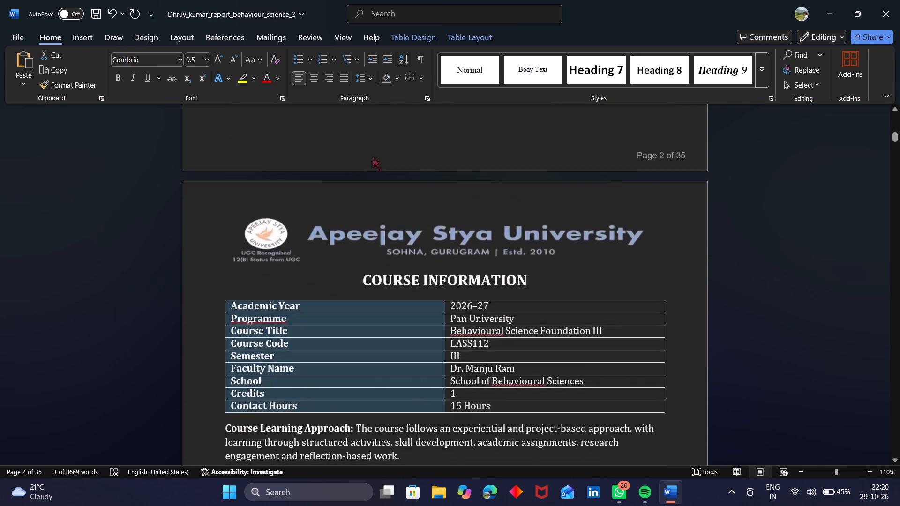
scroll(372, 156, down, 8)
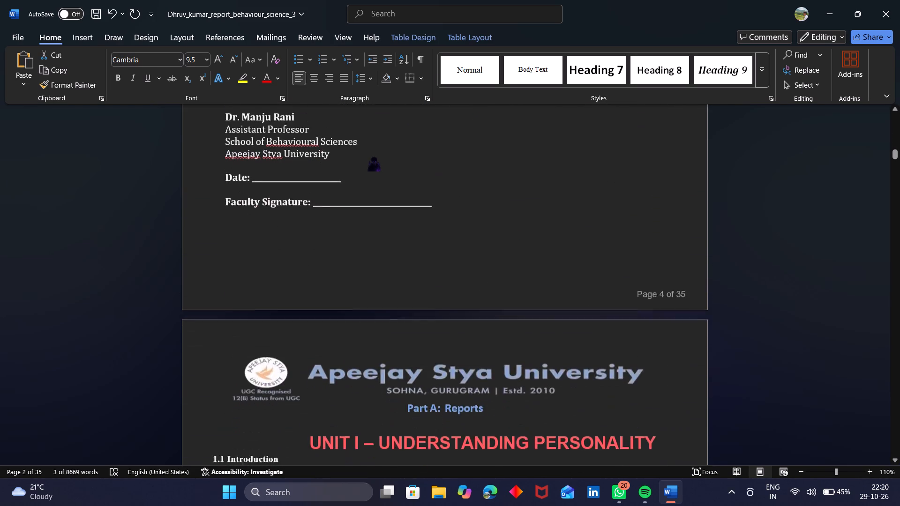
scroll(372, 156, down, 1)
click(493, 312)
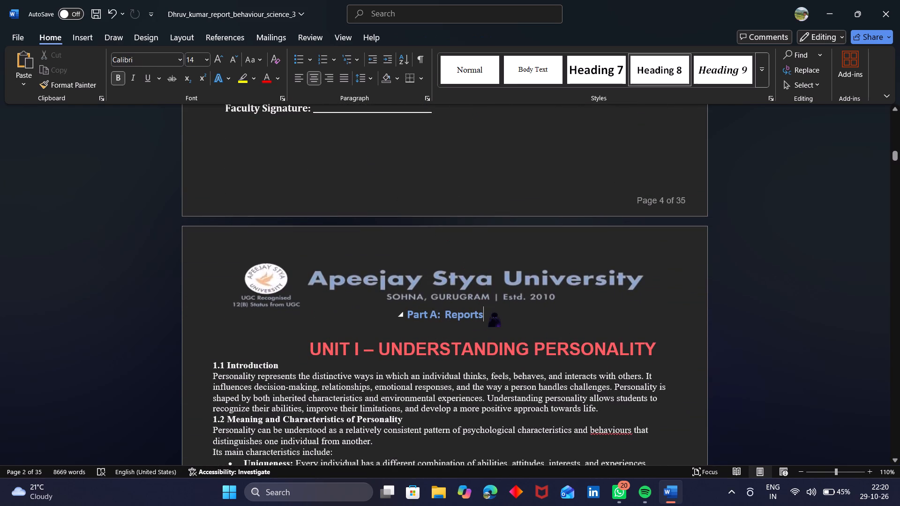
key(BackSpace)
key(BackSpace)
key(BackSpace)
key(BackSpace)
key(BackSpace)
key(BackSpace)
key(BackSpace)
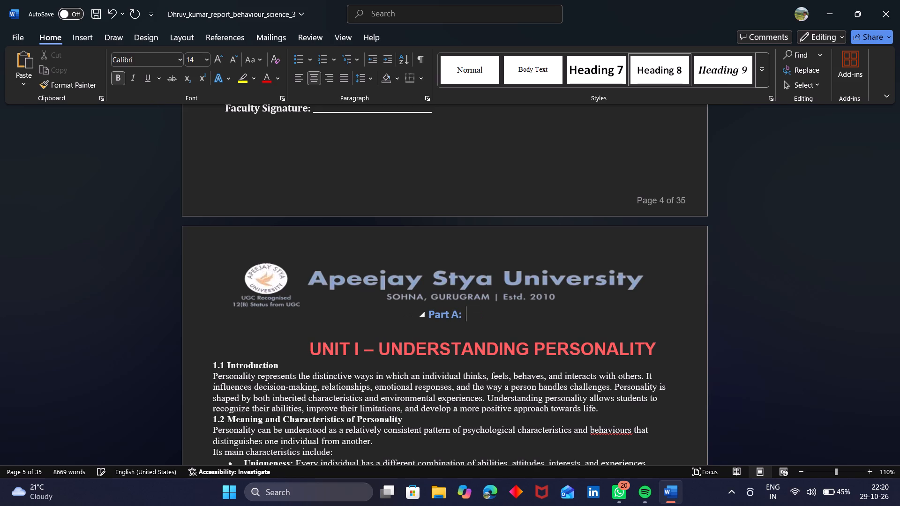
key(ctrl+v)
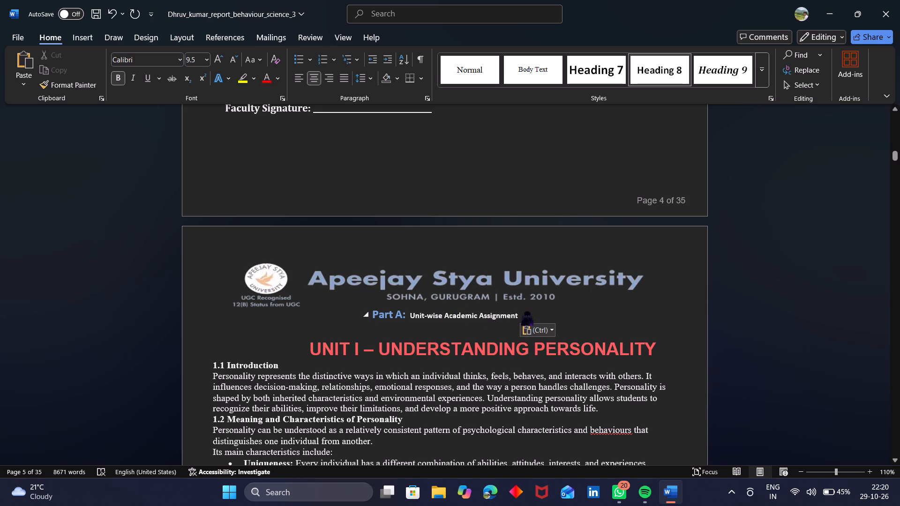
Apply the formatting of "Part A:" to the pasted "Unit-wise Academic Assignment" text with Format Painter.
drag(393, 314, 402, 316)
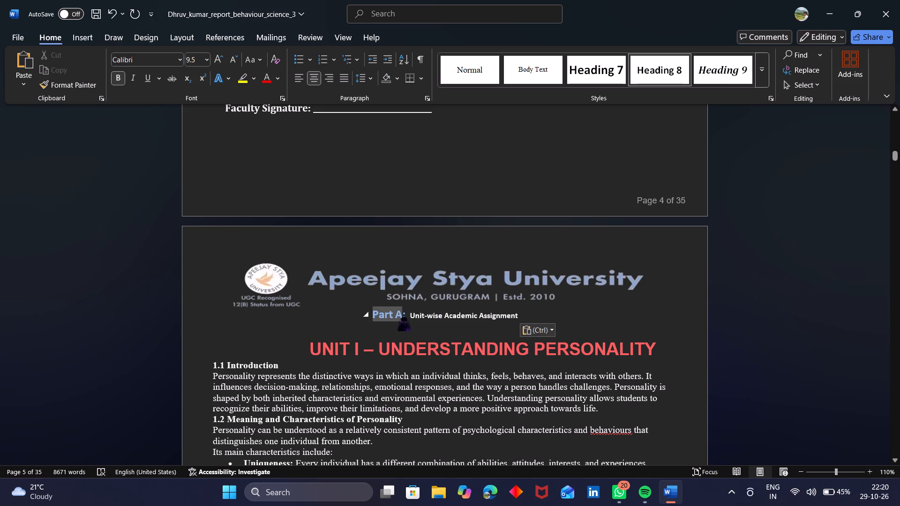
drag(402, 316, 406, 319)
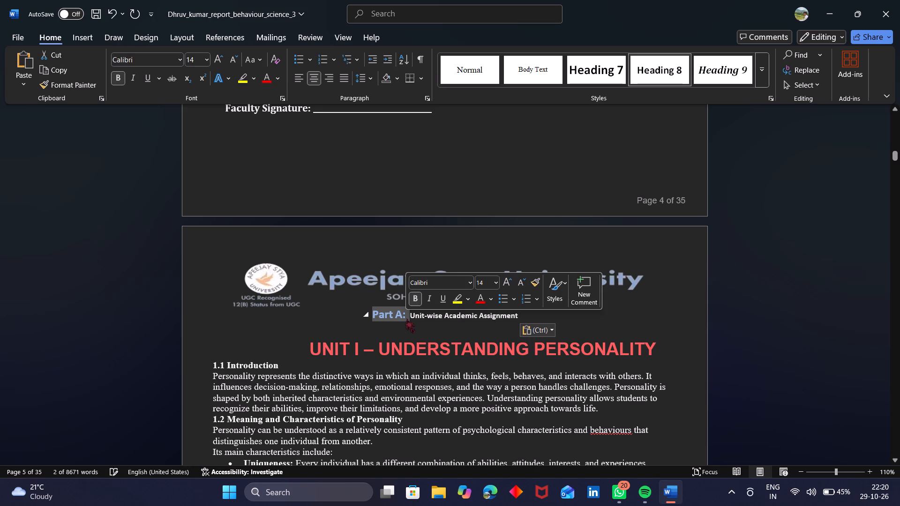
click(66, 90)
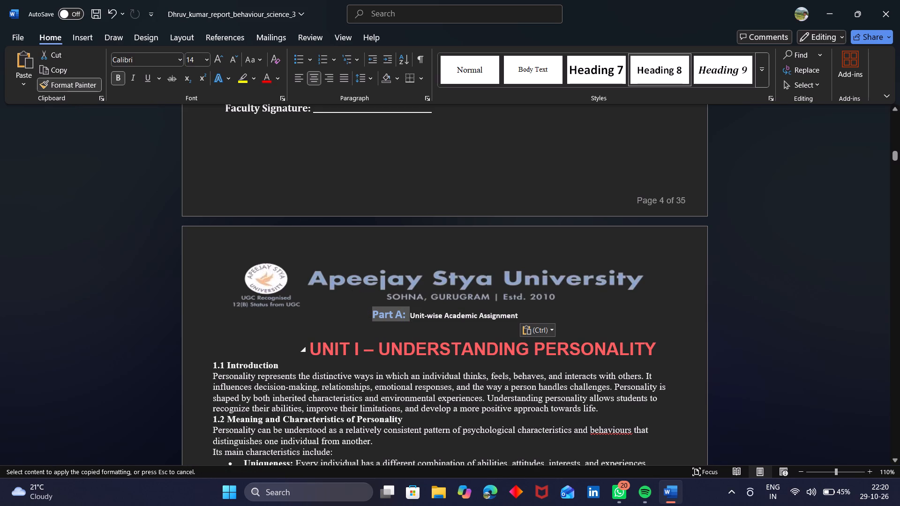
drag(519, 313, 513, 314)
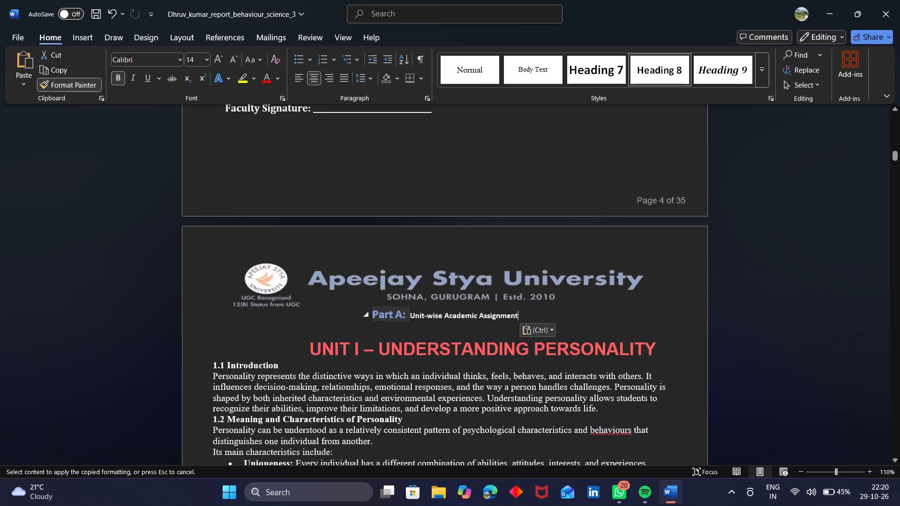
drag(513, 314, 416, 320)
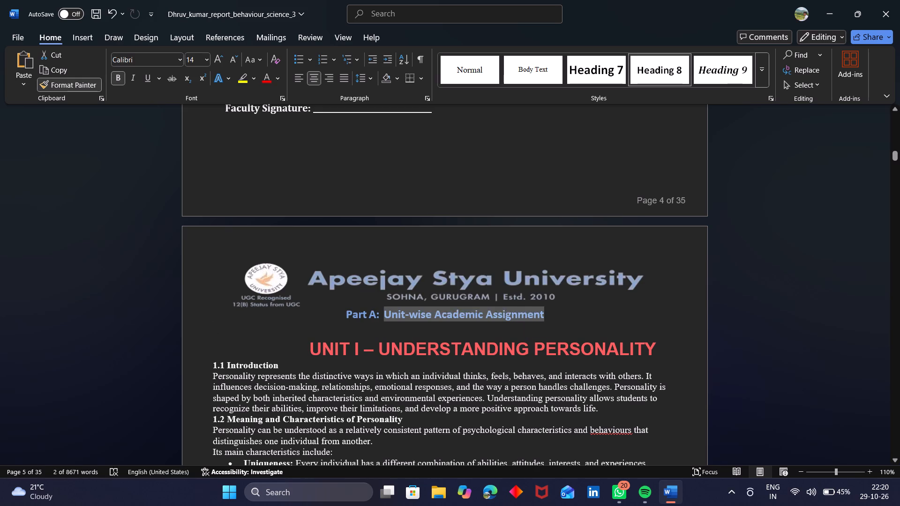
click(382, 329)
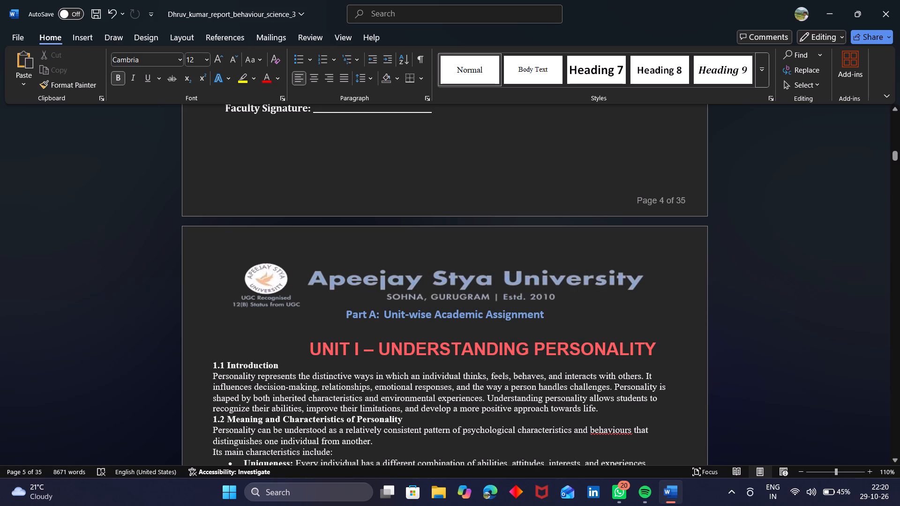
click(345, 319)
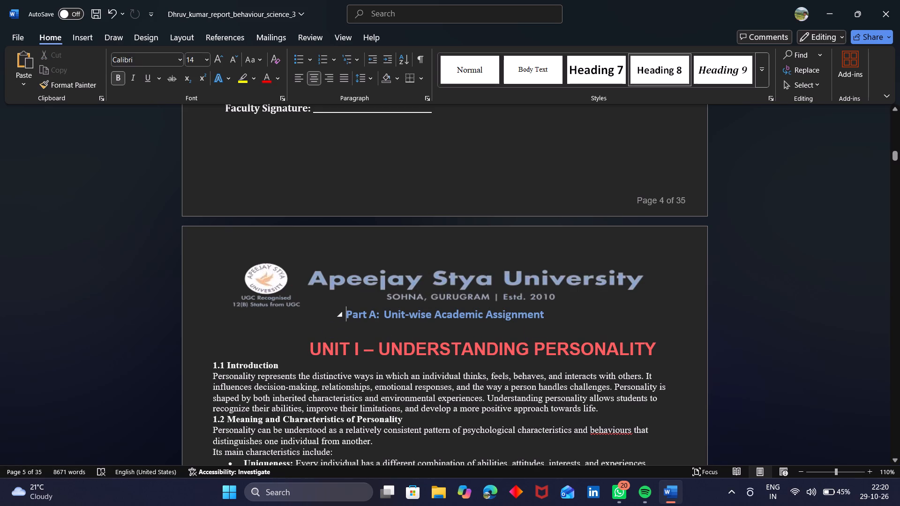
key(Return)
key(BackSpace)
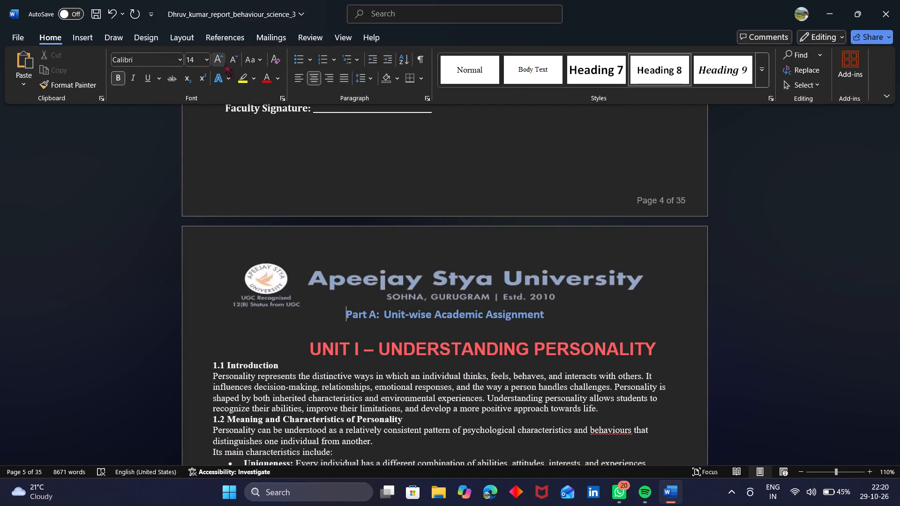
Increase the font size of the whole "Part A: Unit-wise Academic Assignment" heading to 20.
drag(340, 312, 343, 312)
drag(343, 312, 528, 307)
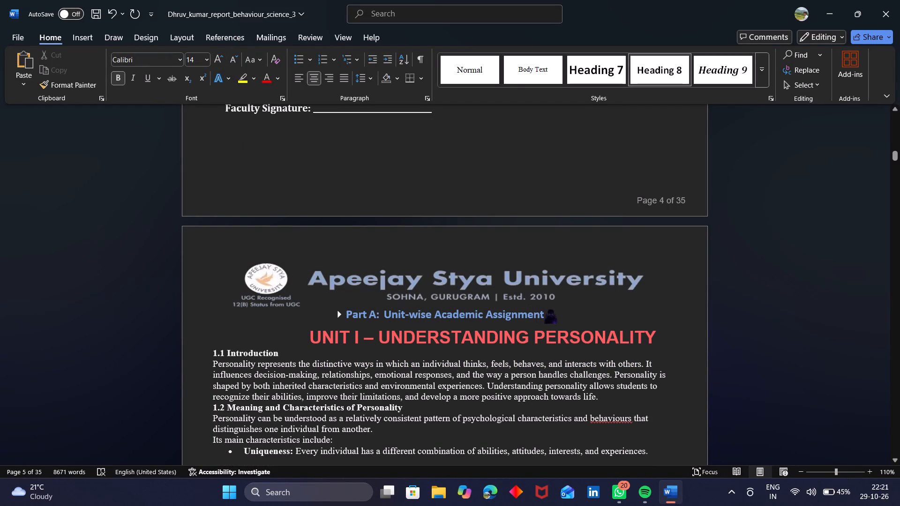
drag(549, 310, 342, 308)
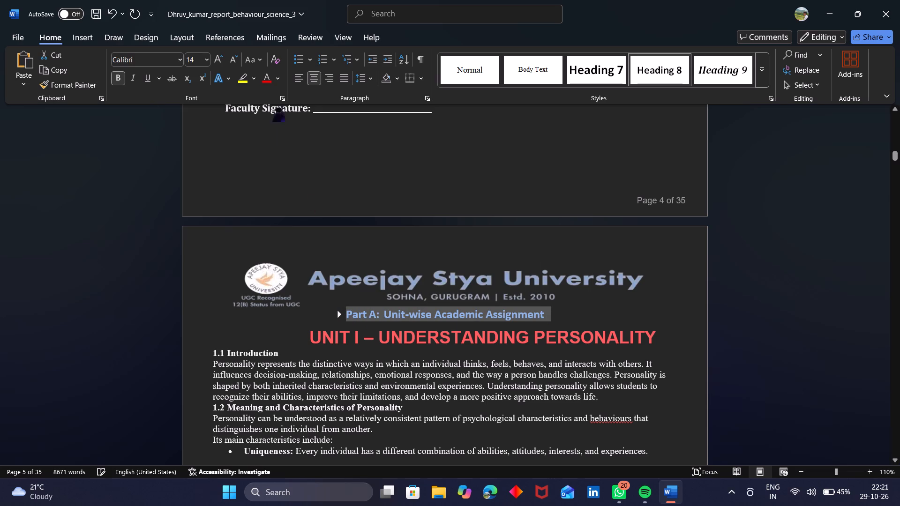
click(217, 59)
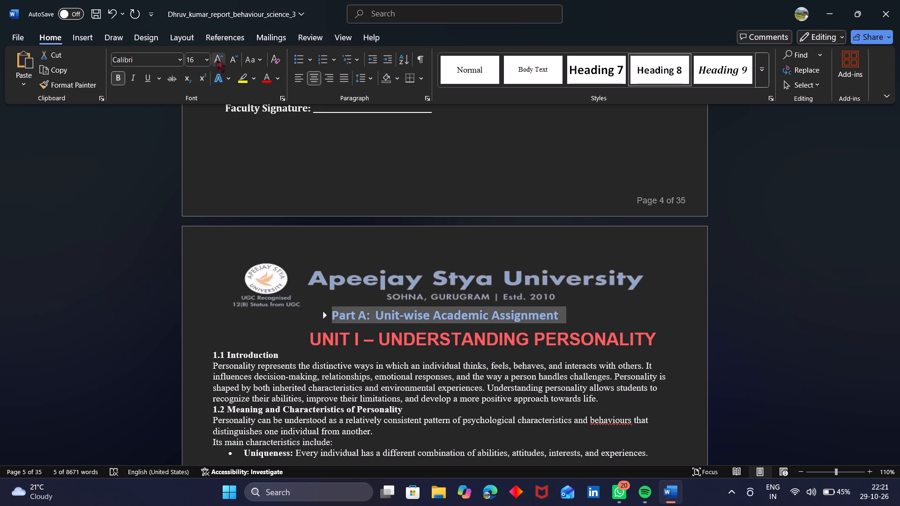
click(217, 59)
click(217, 59)
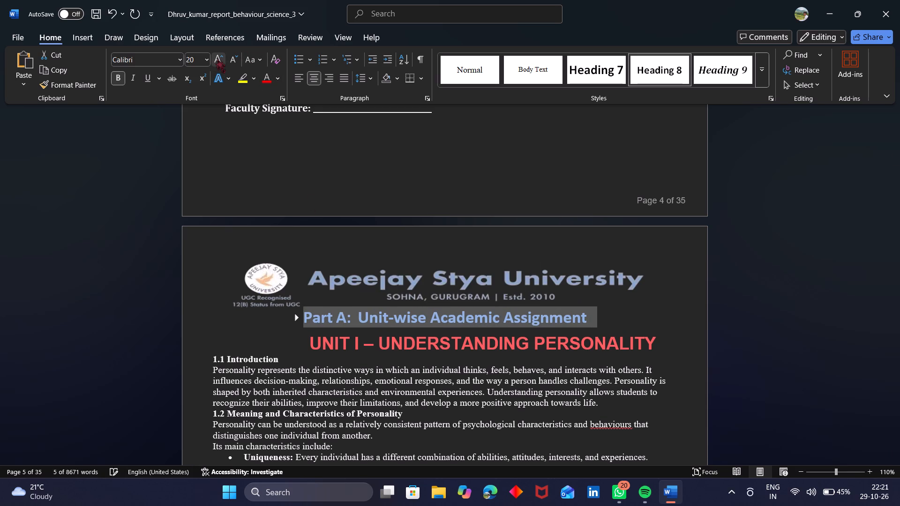
Reduce the font size of the "UNIT I – UNDERSTANDING PERSONALITY" heading to 16.
click(654, 341)
drag(654, 341, 422, 350)
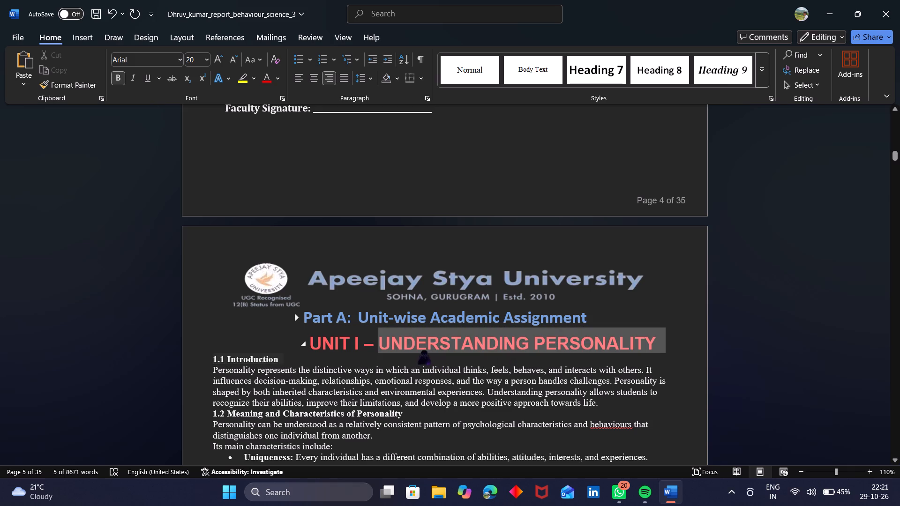
drag(422, 350, 301, 340)
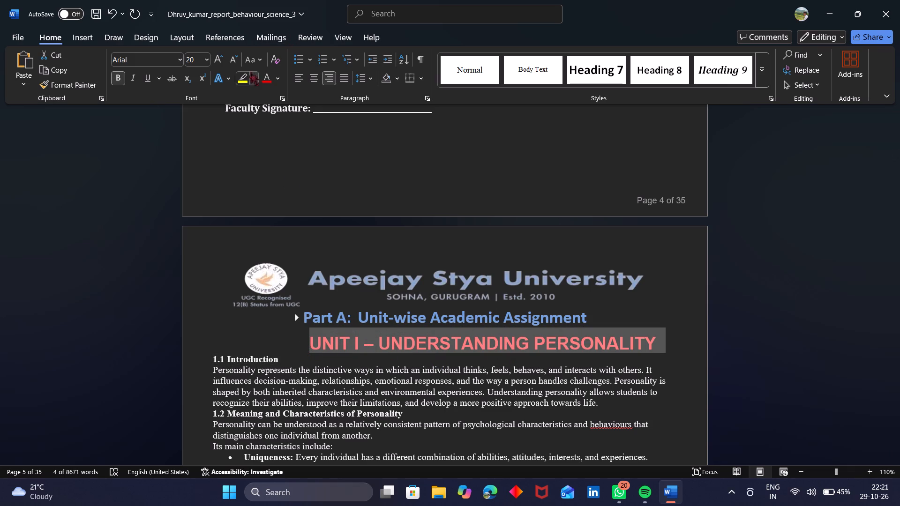
click(235, 63)
click(235, 63)
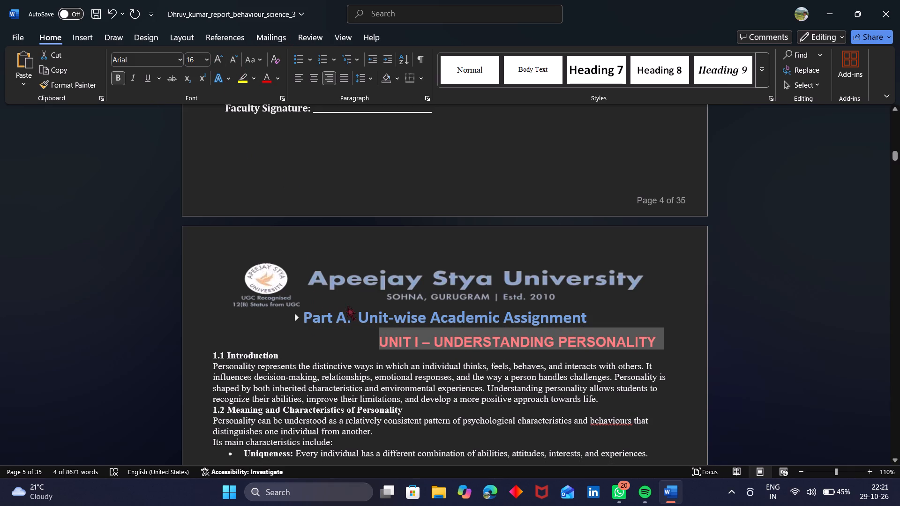
Reset the UNIT I heading to left alignment and shift it with leading spaces so it sits centred beneath the Part A heading.
click(365, 337)
key(BackSpace)
key(BackSpace)
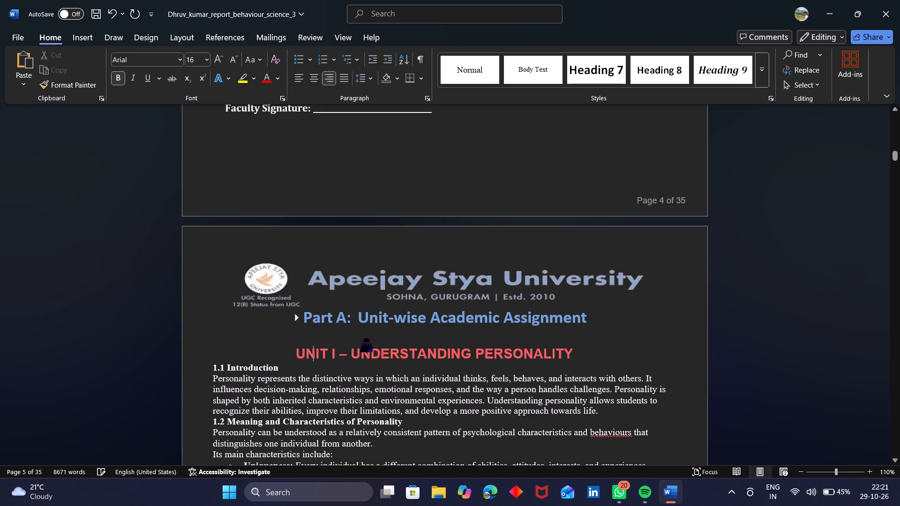
key(BackSpace)
key(BackSpace)
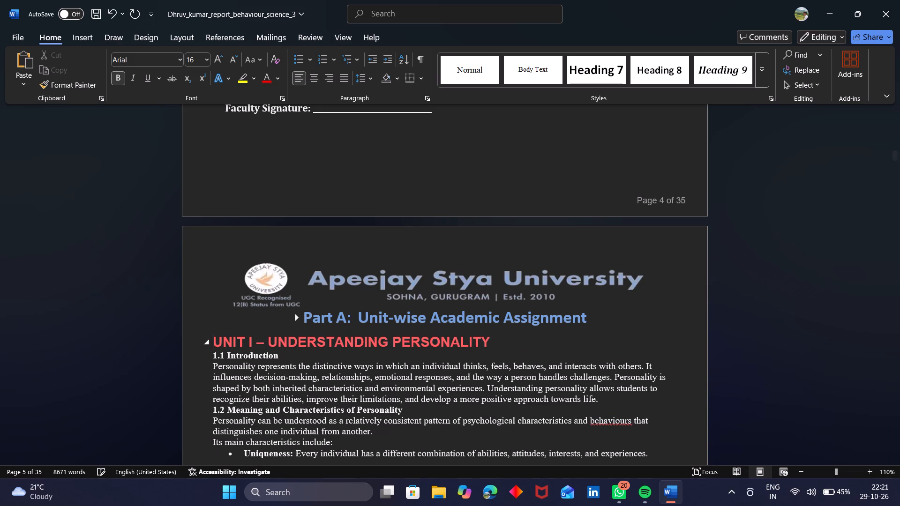
key(space)
key(space)
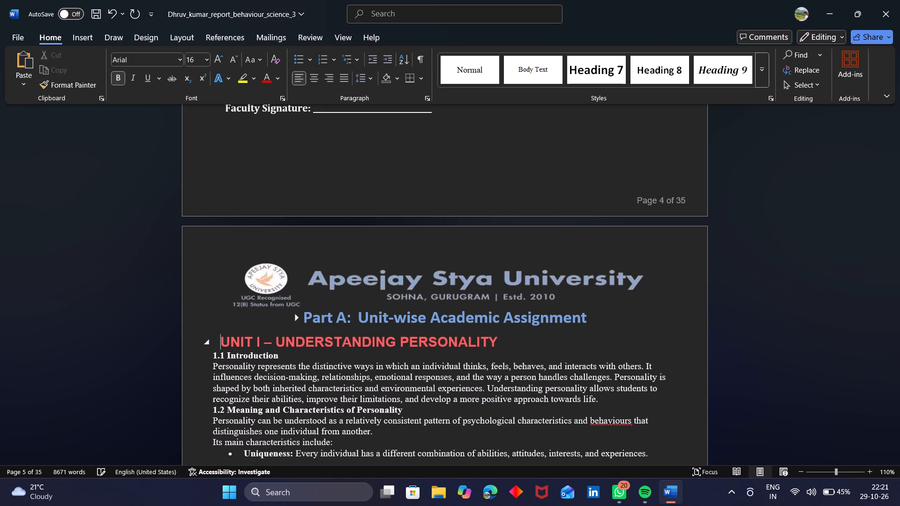
key(space)
key(space)
key(space)
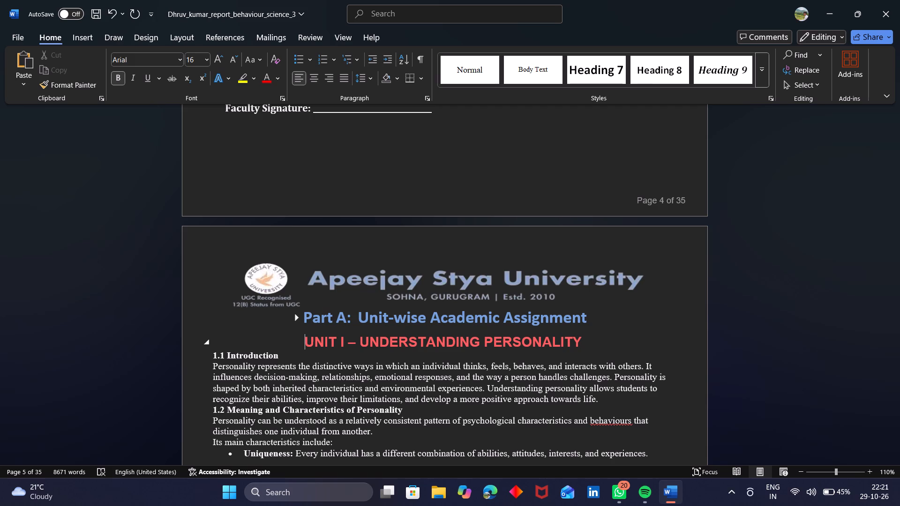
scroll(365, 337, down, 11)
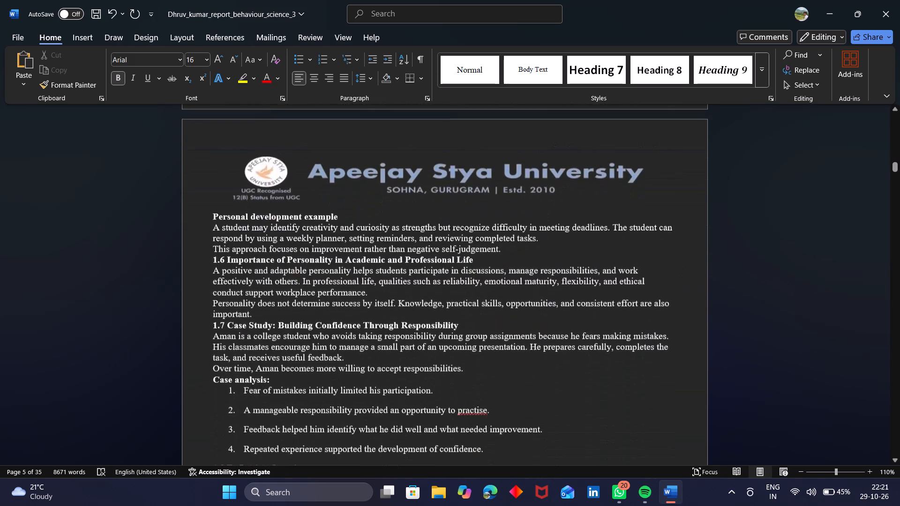
Change the right-aligned "UNIT II – PROFESSIONAL SKILLS AND PERSONAL EFFECTIVENESS" heading to centred alignment.
scroll(365, 337, down, 6)
scroll(365, 337, up, 1)
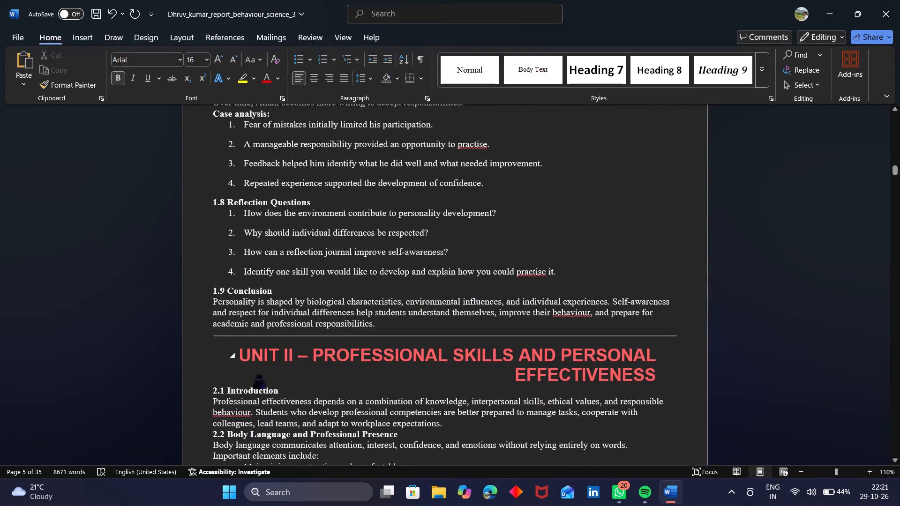
drag(239, 350, 585, 372)
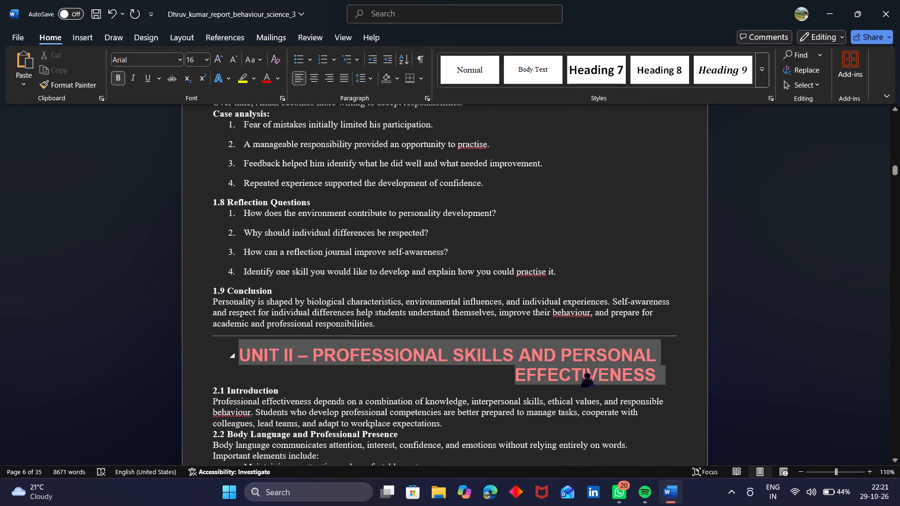
drag(585, 372, 168, 324)
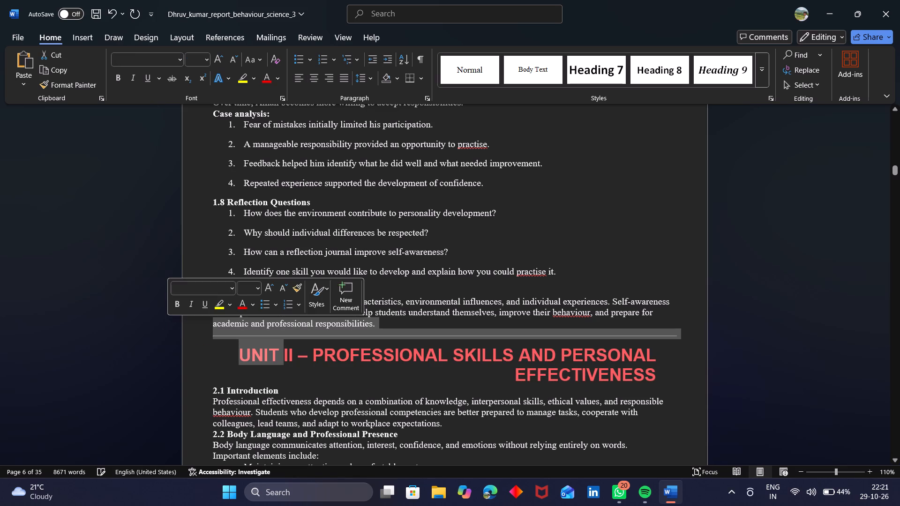
click(228, 354)
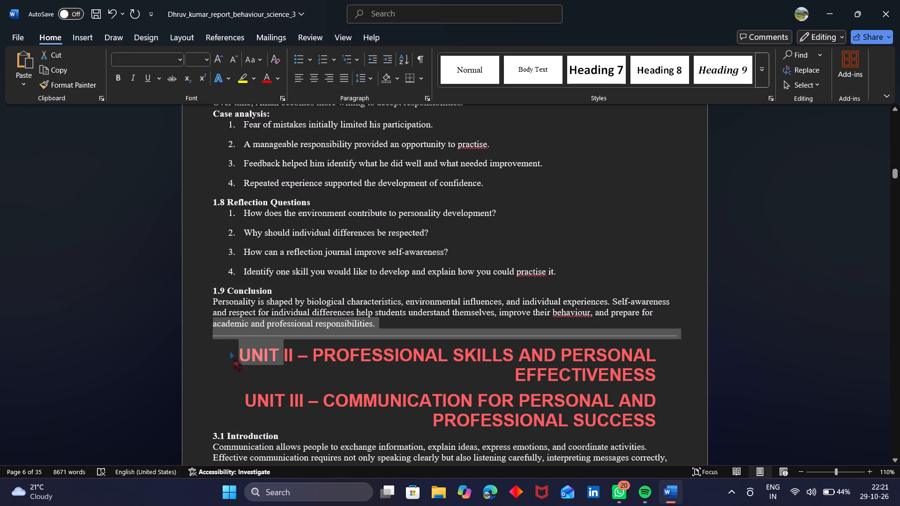
key(ctrl+z)
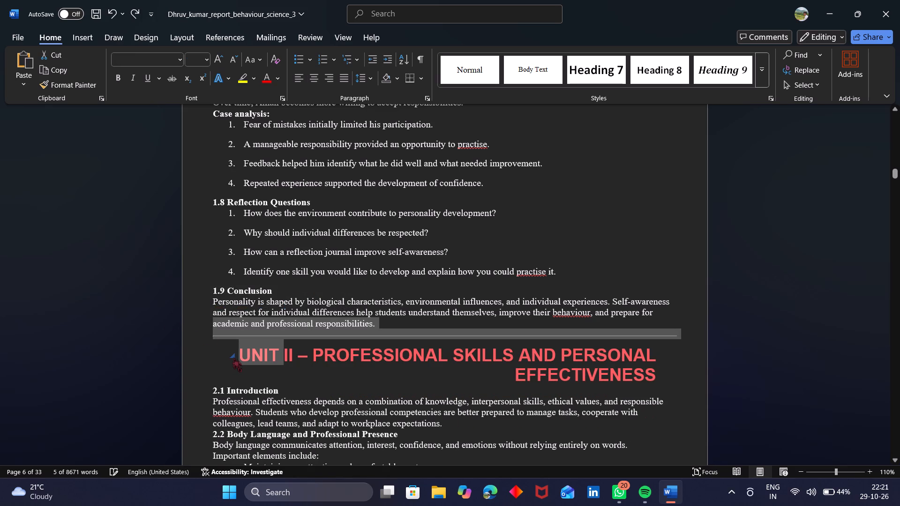
click(245, 373)
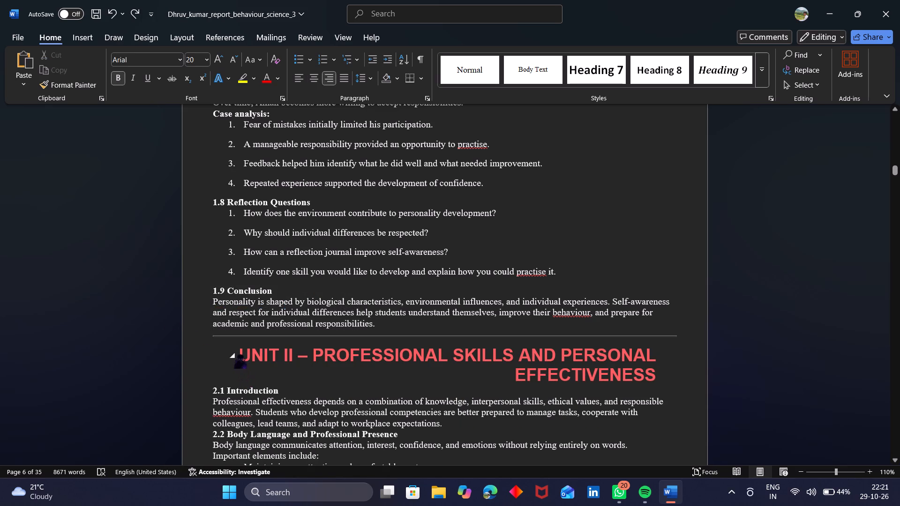
click(239, 354)
key(BackSpace)
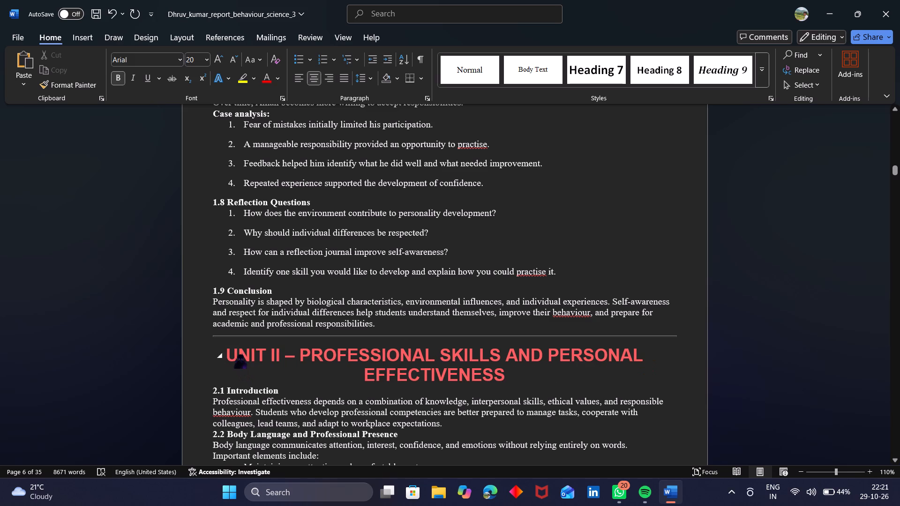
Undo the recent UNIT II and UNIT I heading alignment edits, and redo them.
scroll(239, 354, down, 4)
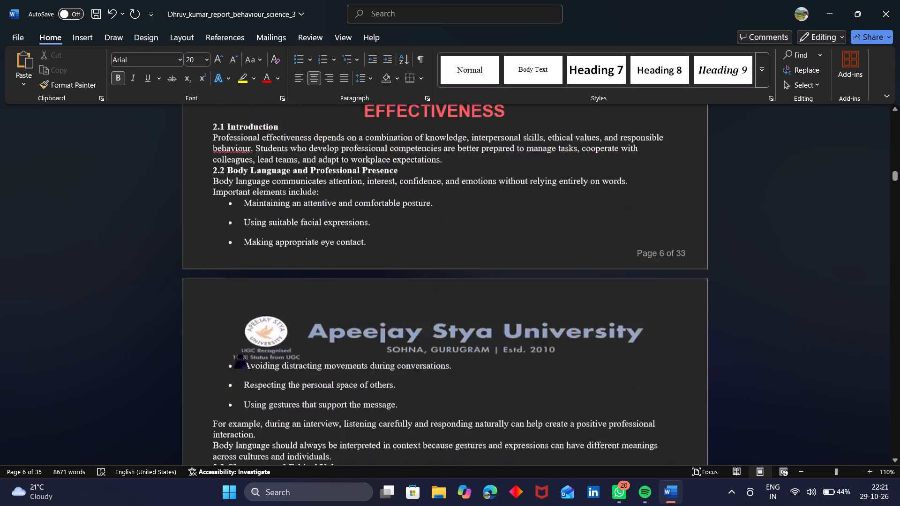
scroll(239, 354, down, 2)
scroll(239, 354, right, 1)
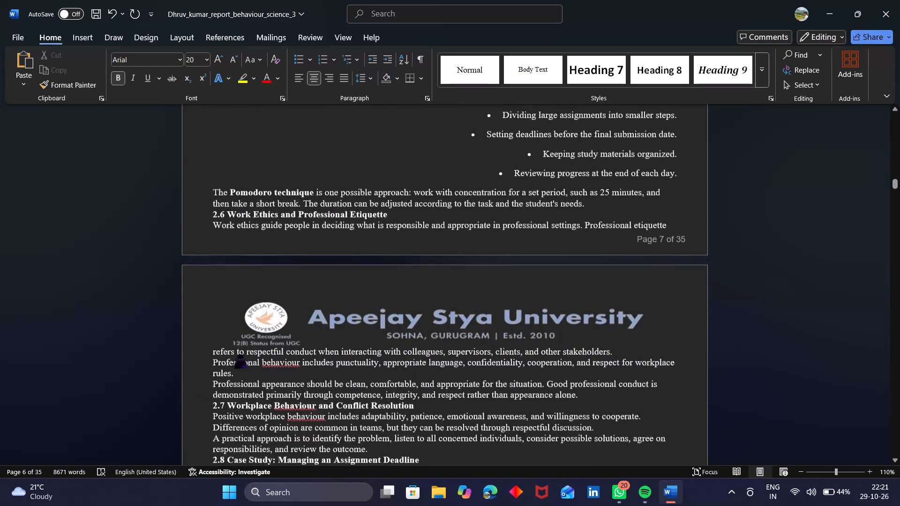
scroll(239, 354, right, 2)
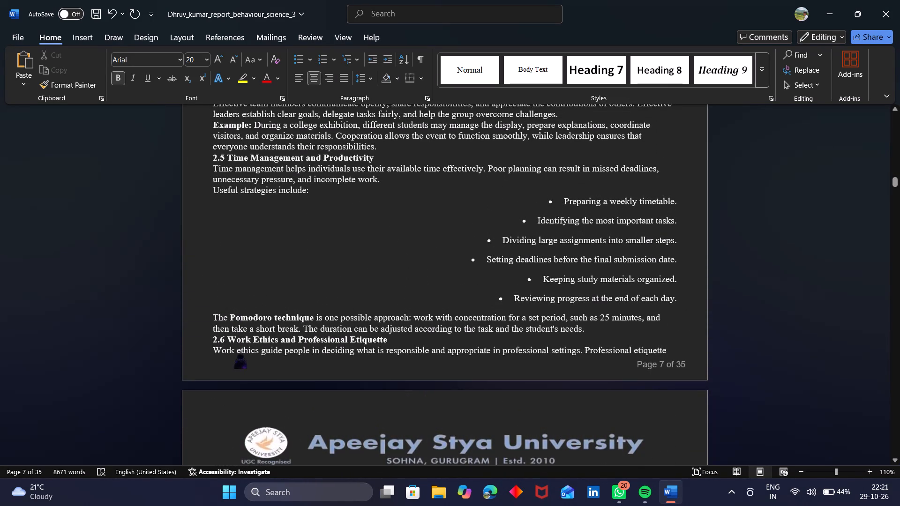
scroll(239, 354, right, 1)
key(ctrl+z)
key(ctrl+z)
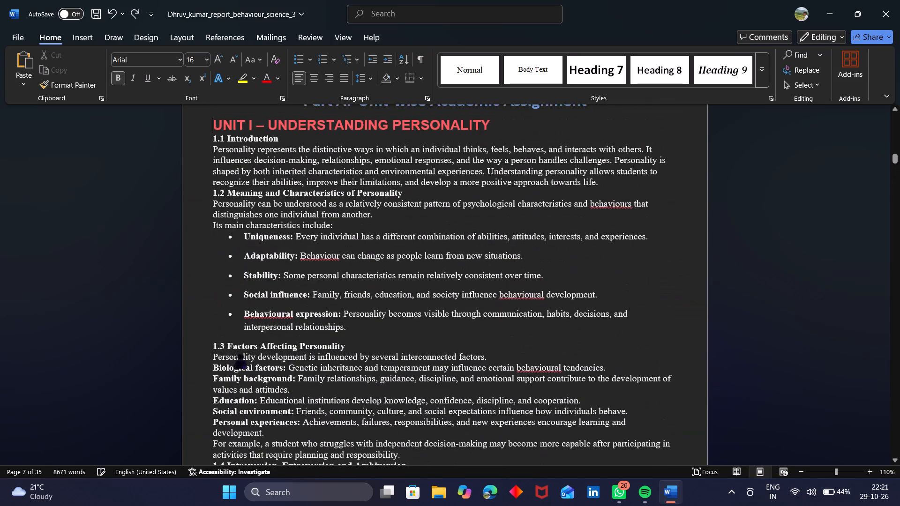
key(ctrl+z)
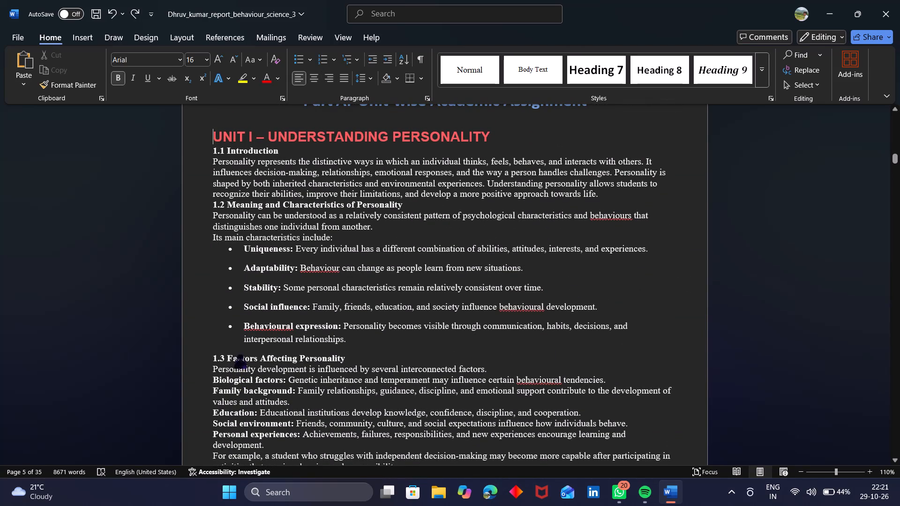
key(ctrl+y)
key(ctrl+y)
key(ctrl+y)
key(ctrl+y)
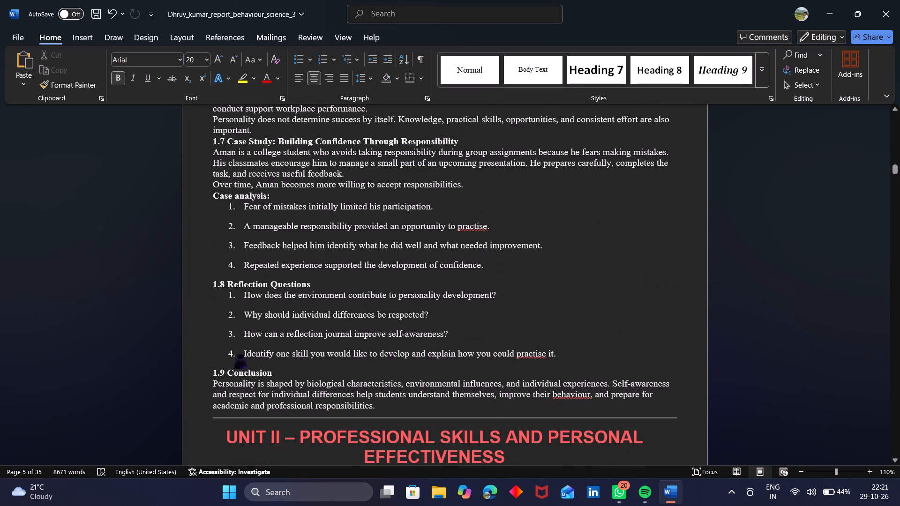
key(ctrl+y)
Bring the right-aligned bullet list under "Useful strategies include:" in section 2.5 back to the left indent, matching the other lists.
scroll(239, 354, down, 1)
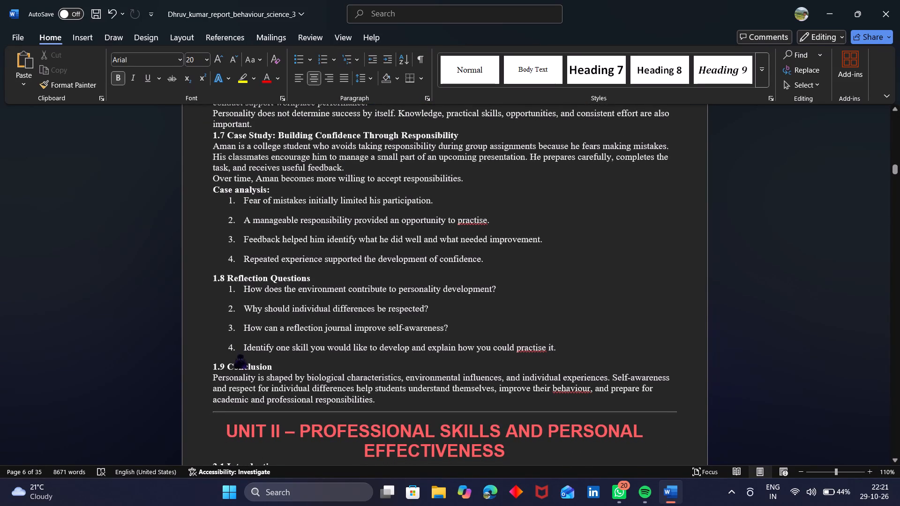
scroll(239, 354, down, 2)
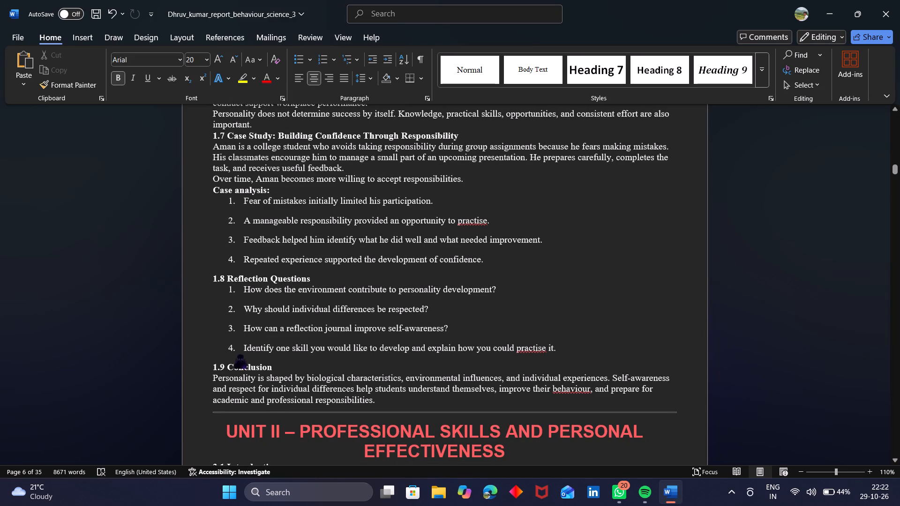
scroll(239, 354, down, 5)
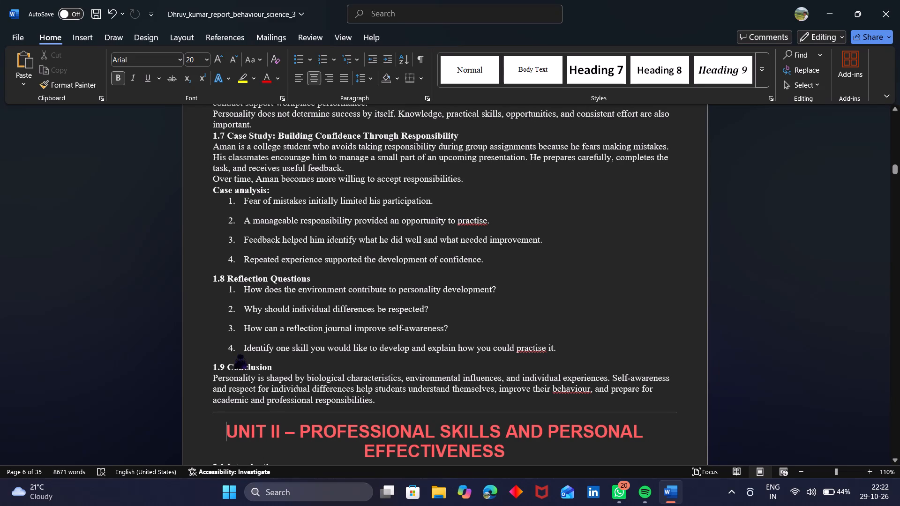
scroll(239, 354, down, 3)
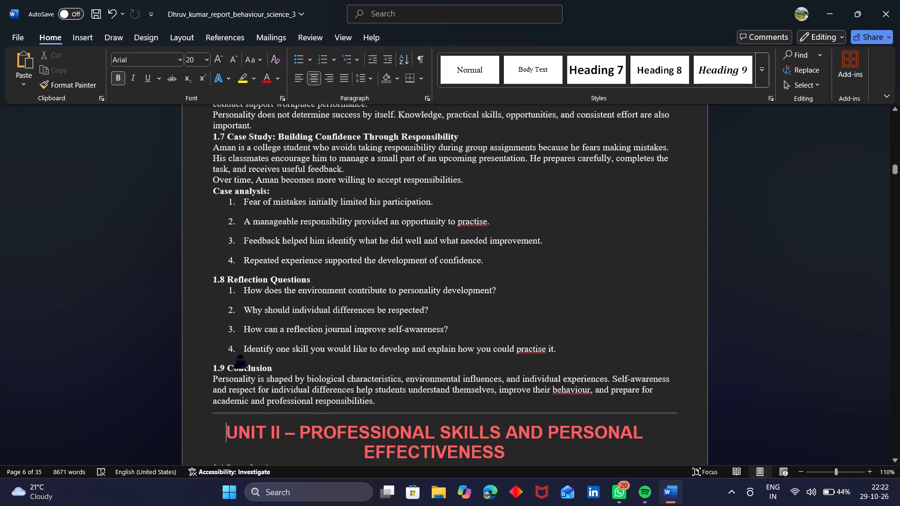
scroll(239, 354, down, 2)
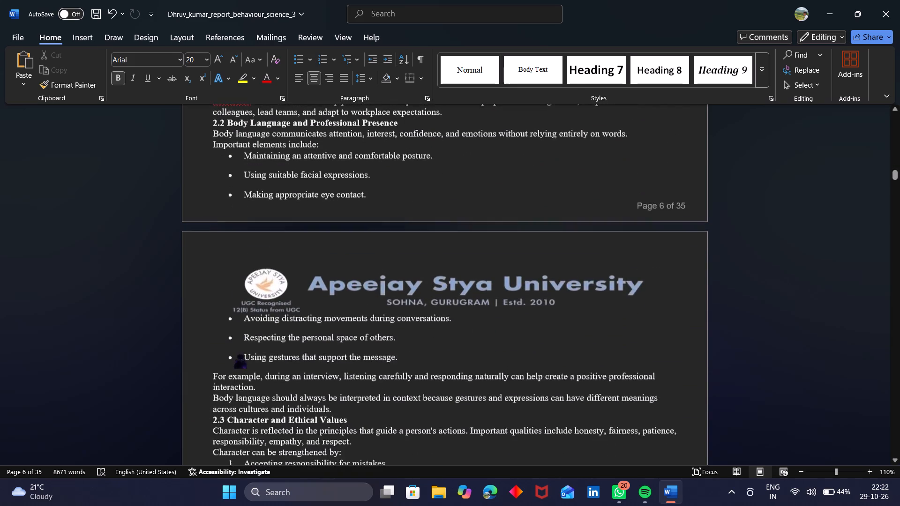
scroll(239, 354, down, 3)
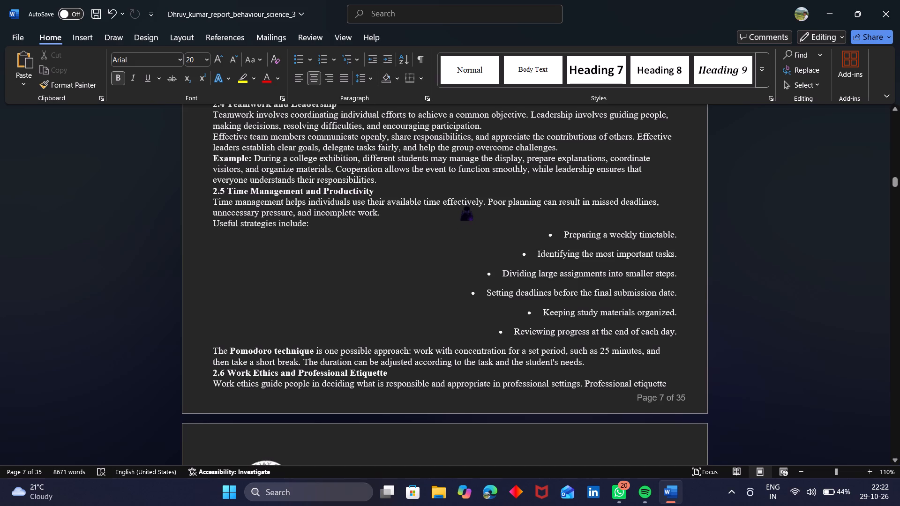
drag(465, 206, 544, 284)
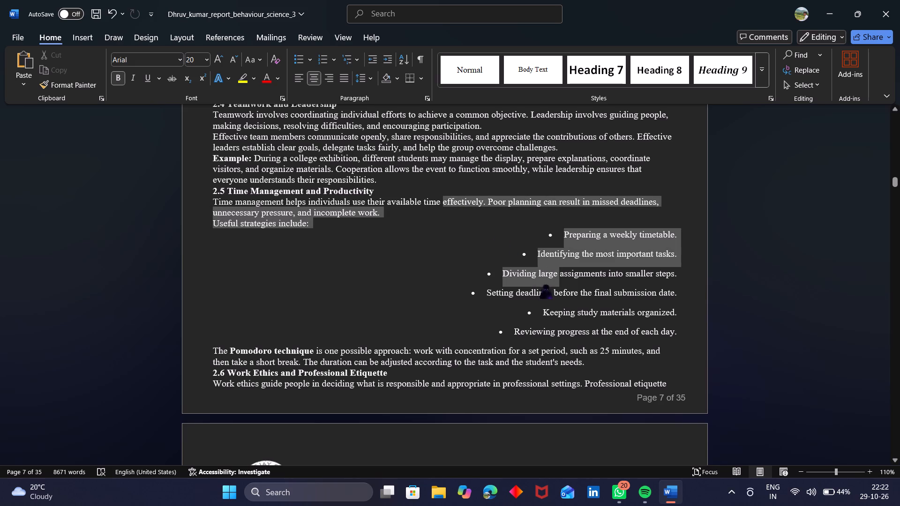
drag(544, 284, 581, 322)
click(462, 220)
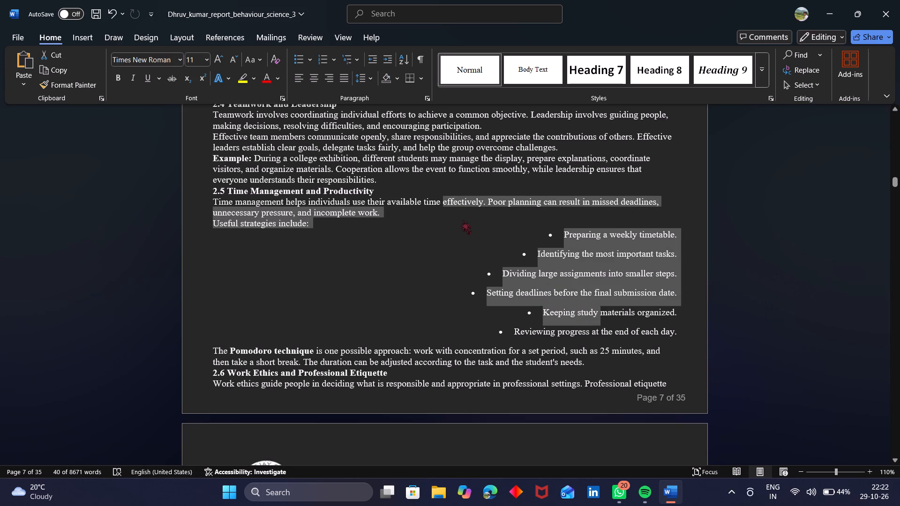
drag(475, 219, 606, 325)
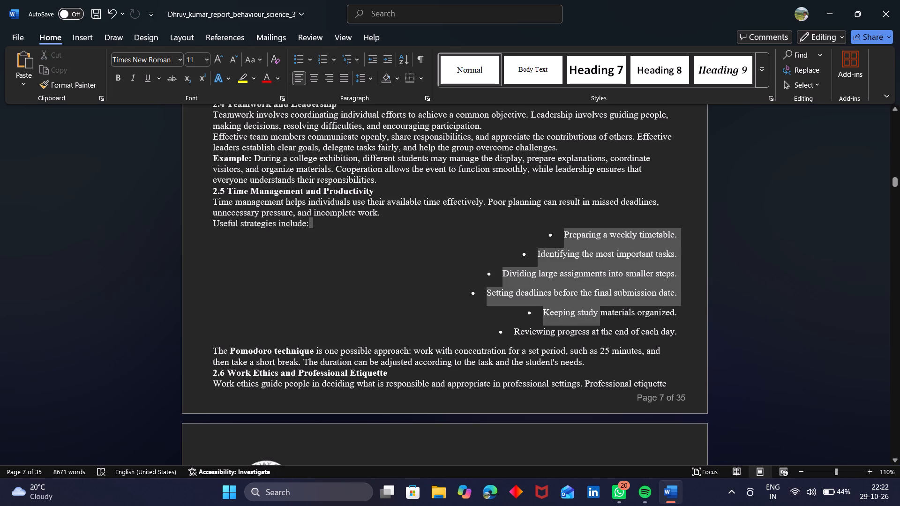
drag(606, 325, 686, 341)
click(301, 78)
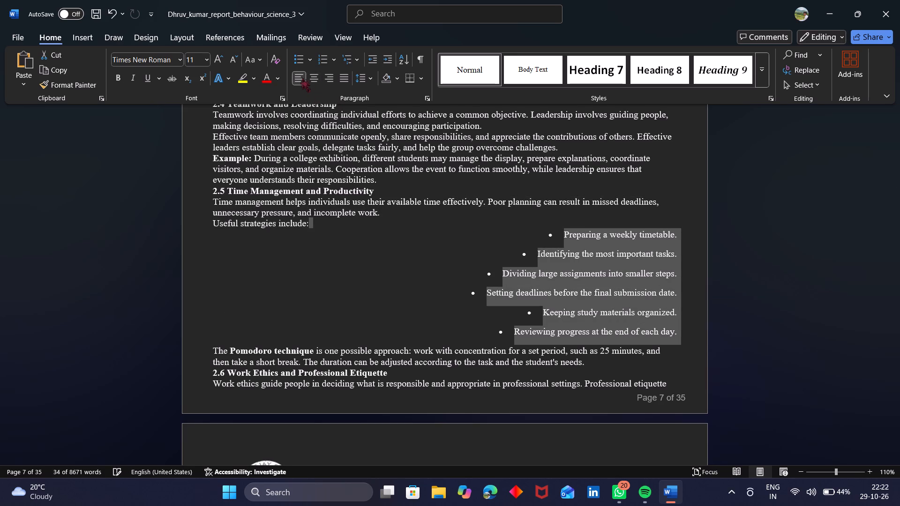
click(301, 77)
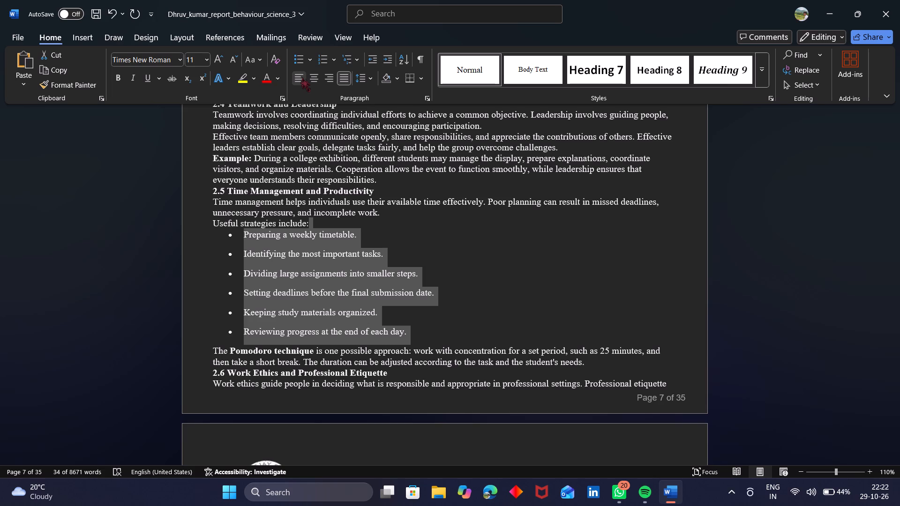
click(210, 284)
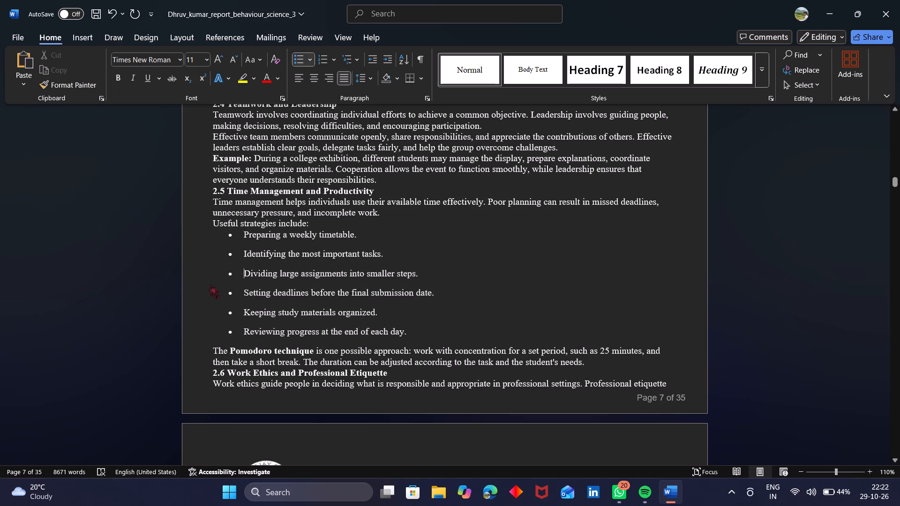
Change the right-aligned "UNIT III – COMMUNICATION FOR PERSONAL AND PROFESSIONAL SUCCESS" heading to centred alignment.
scroll(210, 284, down, 1)
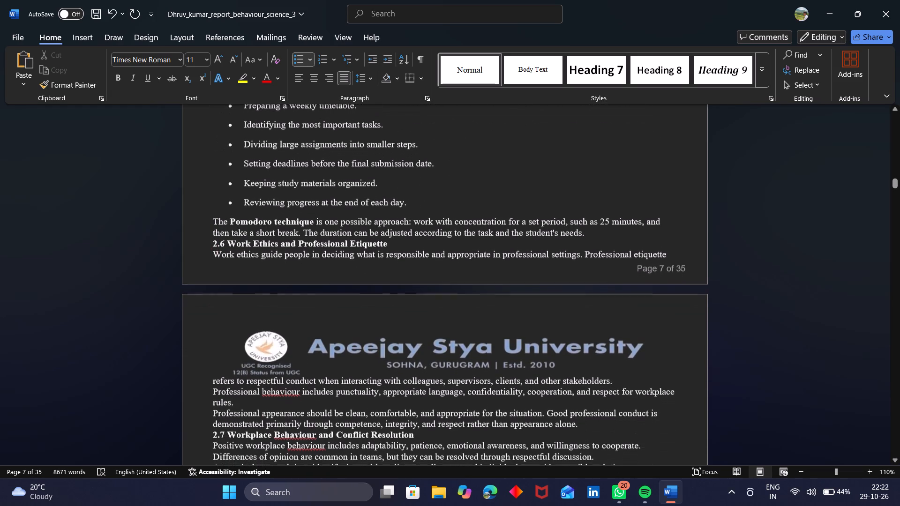
scroll(210, 284, down, 2)
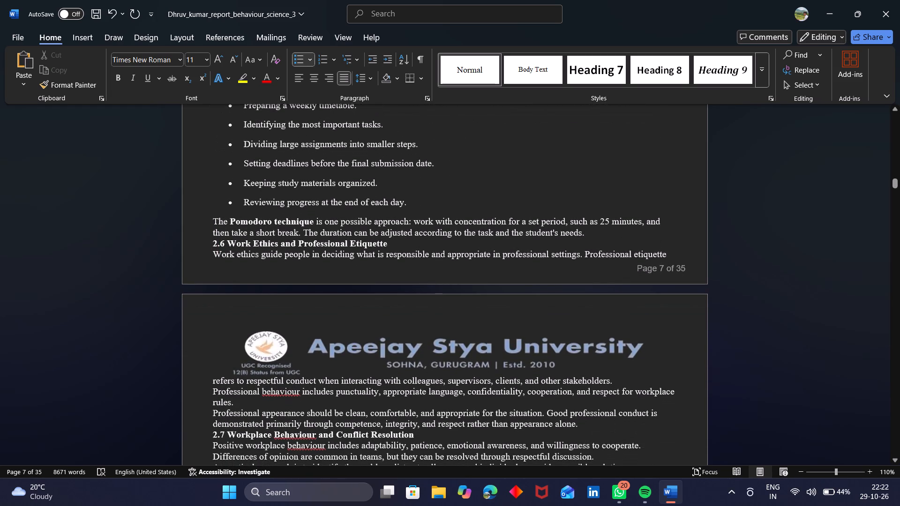
scroll(210, 284, down, 3)
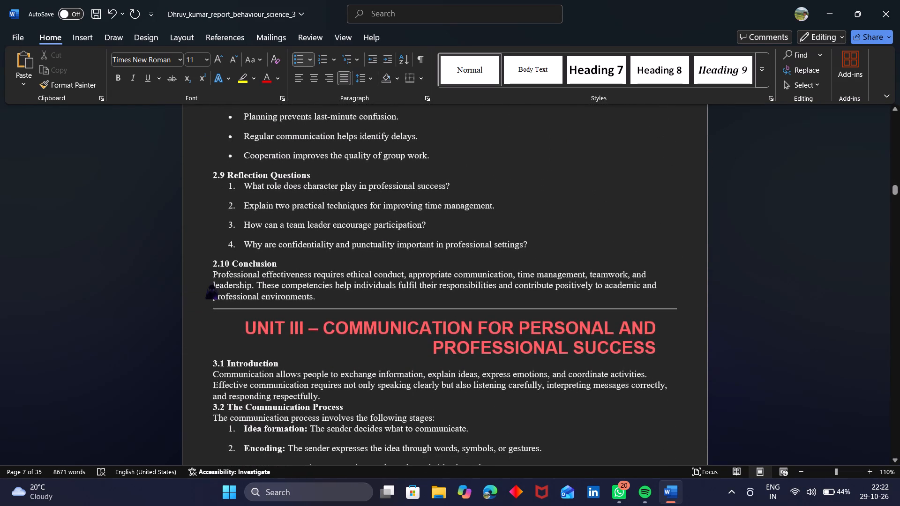
click(240, 327)
click(240, 327)
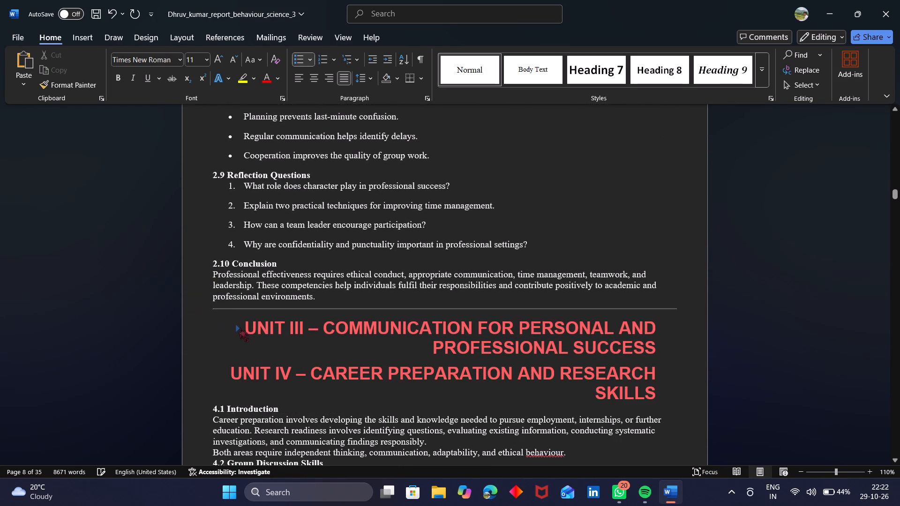
click(245, 331)
key(BackSpace)
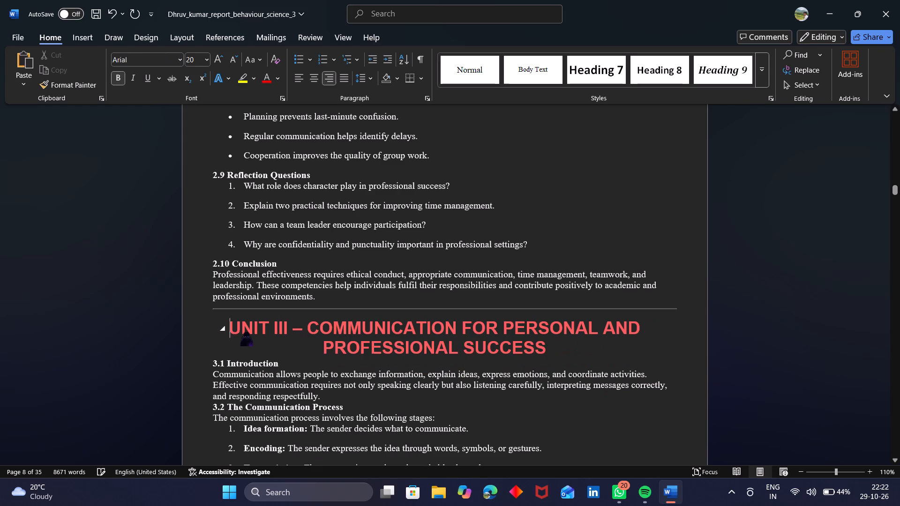
Change the right-aligned "UNIT IV – CAREER PREPARATION AND RESEARCH SKILLS" heading to centred alignment.
scroll(245, 331, down, 2)
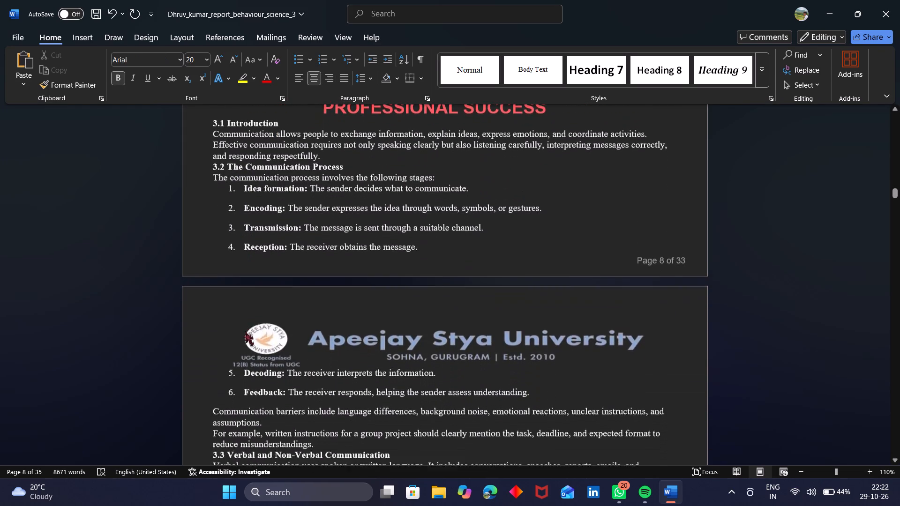
scroll(245, 331, down, 7)
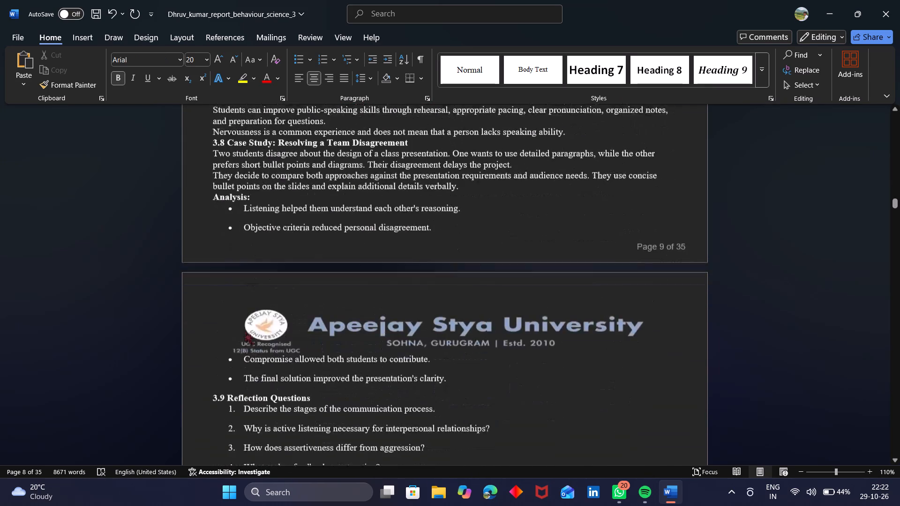
scroll(245, 331, down, 3)
scroll(245, 331, up, 2)
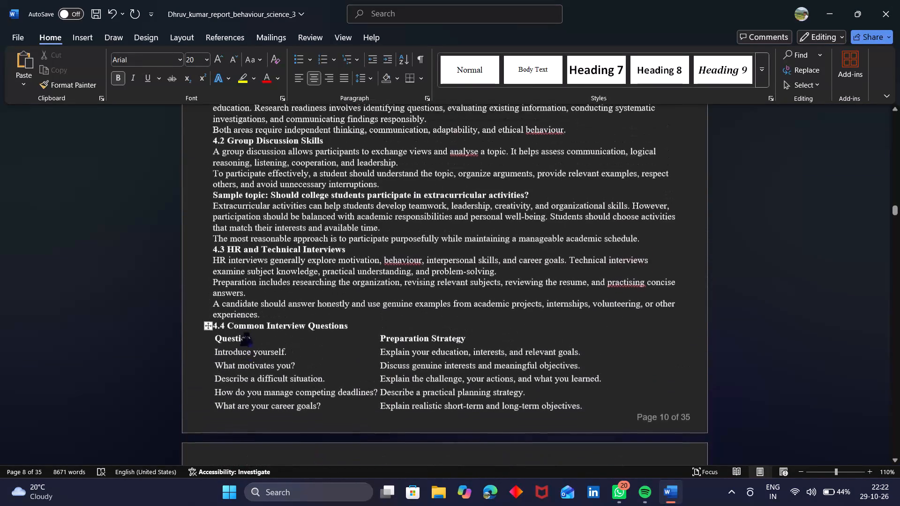
scroll(245, 331, up, 3)
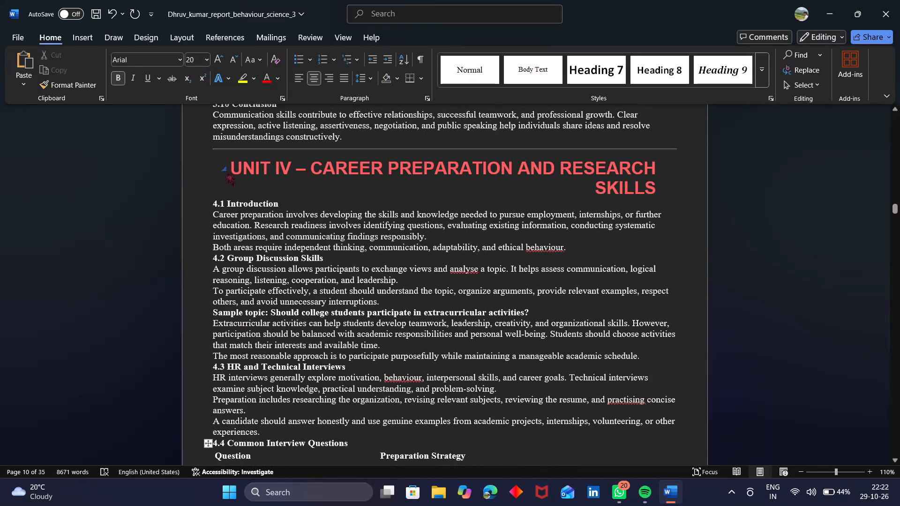
click(229, 172)
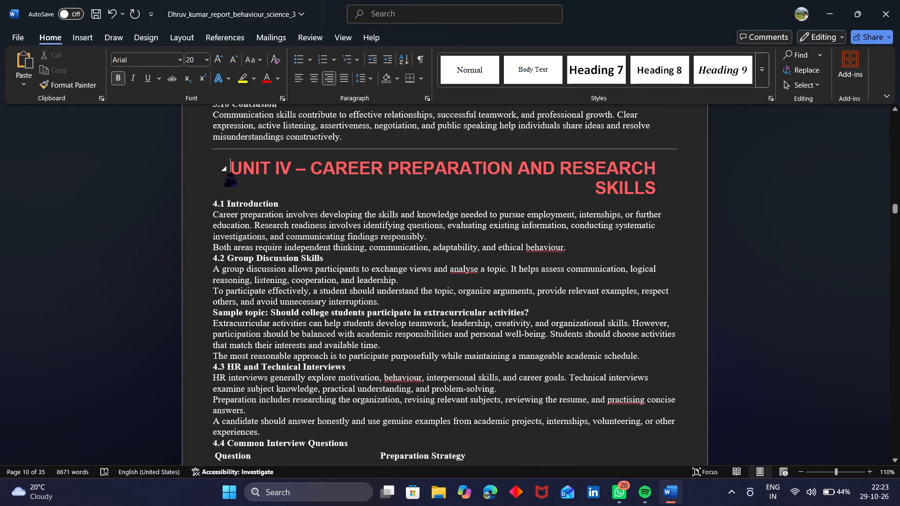
key(BackSpace)
Review the layout of the rest of Unit IV, Unit V, the References and the first Part B event report pages.
scroll(229, 172, down, 2)
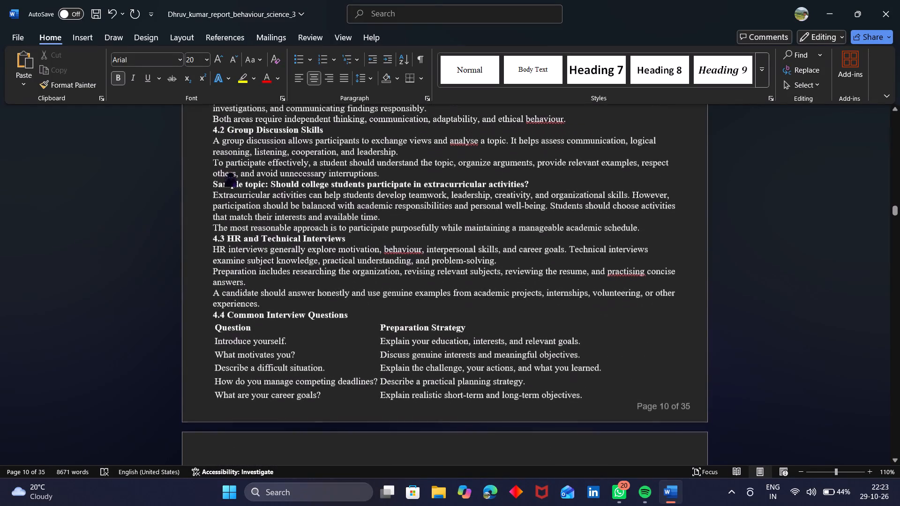
scroll(229, 172, down, 6)
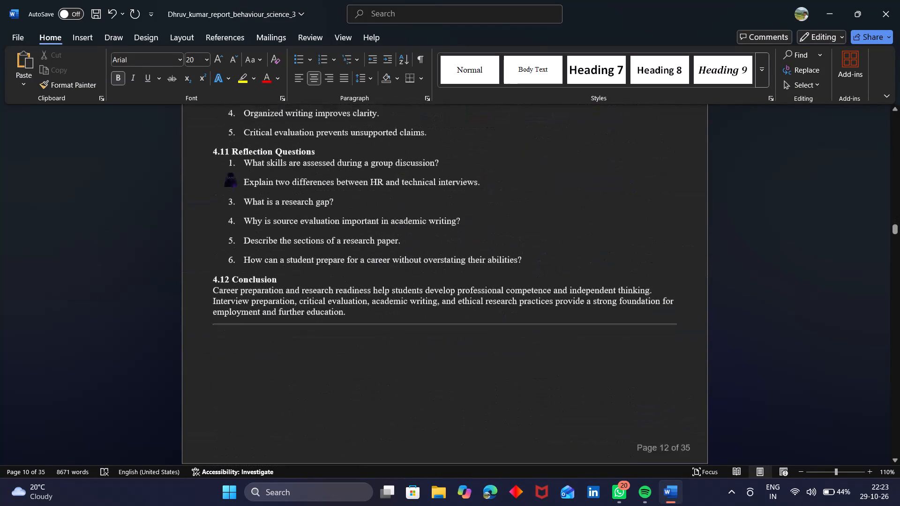
scroll(229, 172, up, 4)
scroll(229, 172, down, 1)
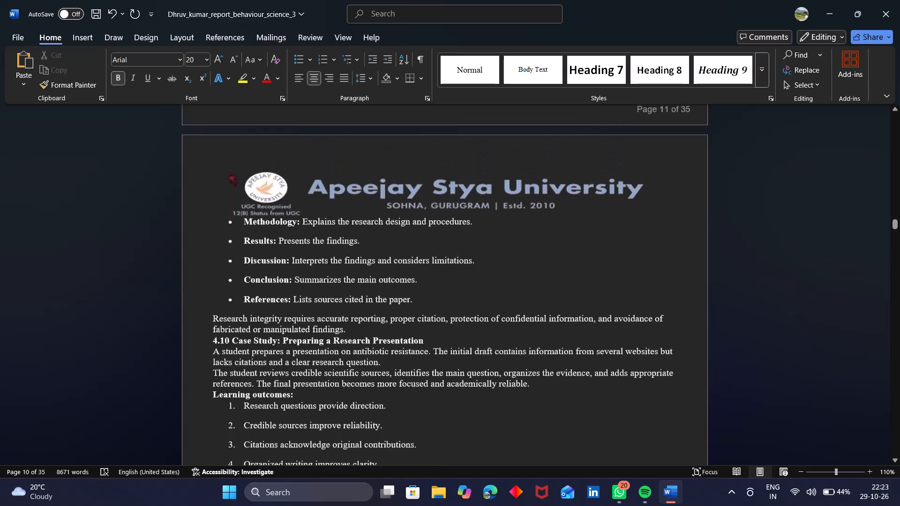
scroll(229, 172, down, 5)
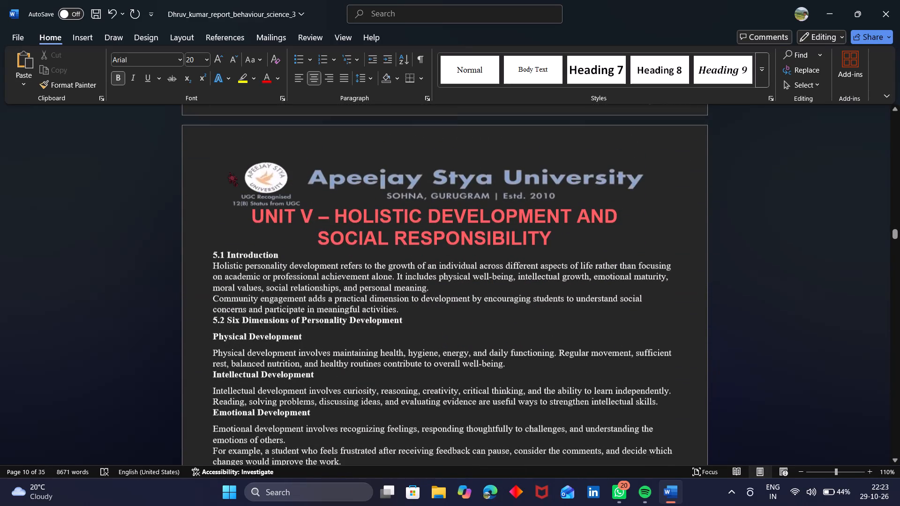
scroll(229, 172, down, 4)
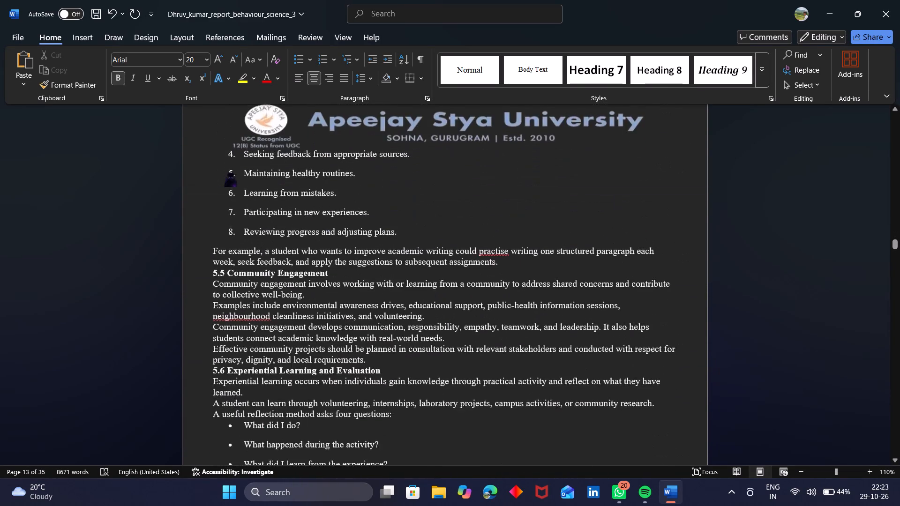
scroll(229, 172, right, 1)
scroll(229, 172, down, 1)
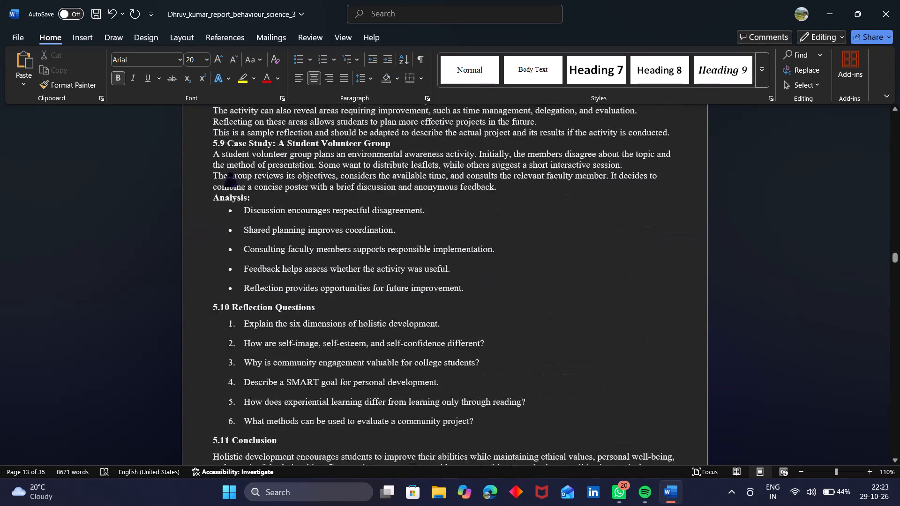
scroll(229, 172, down, 2)
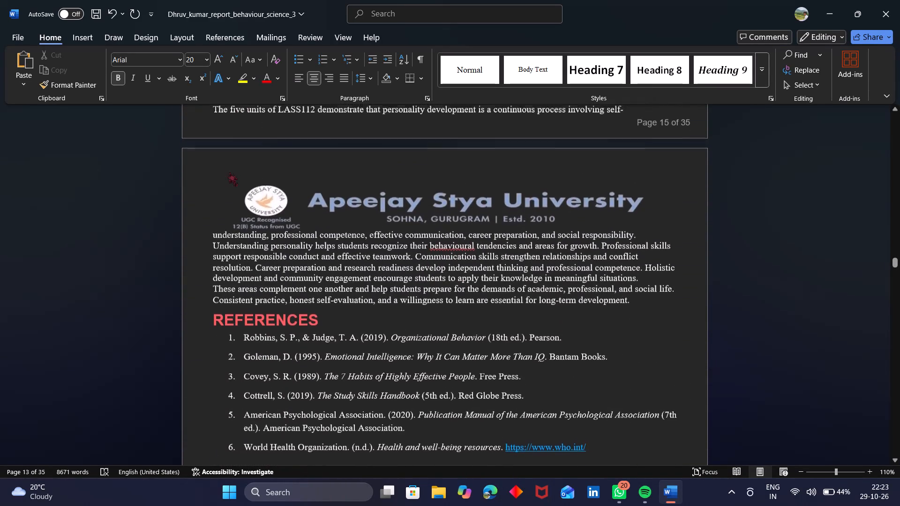
scroll(229, 172, down, 5)
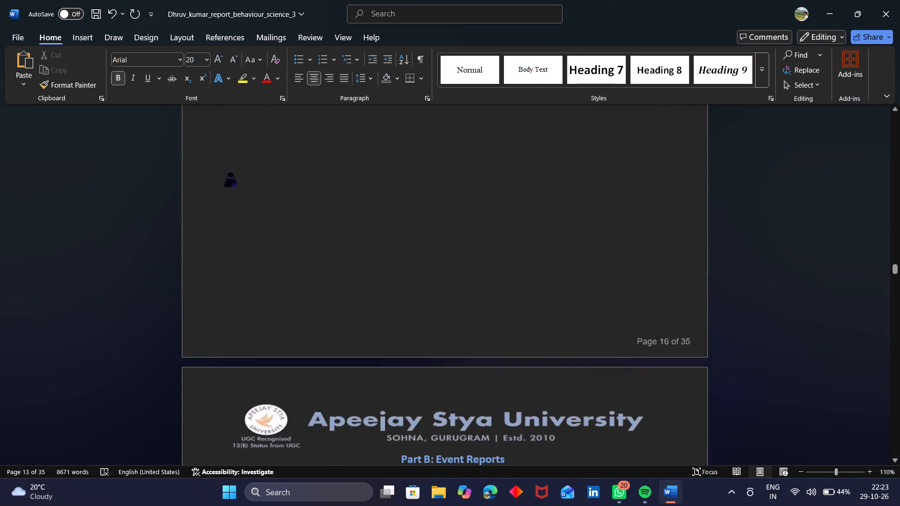
scroll(229, 172, down, 1)
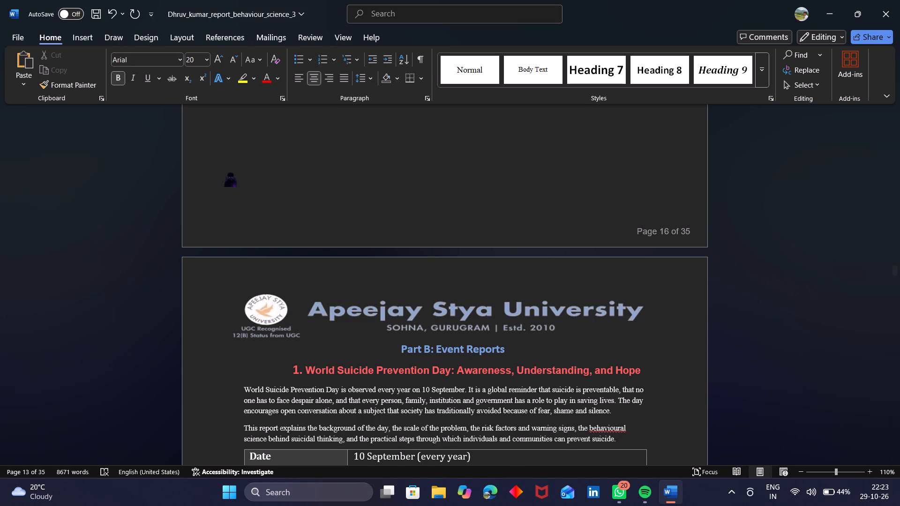
scroll(229, 172, down, 1)
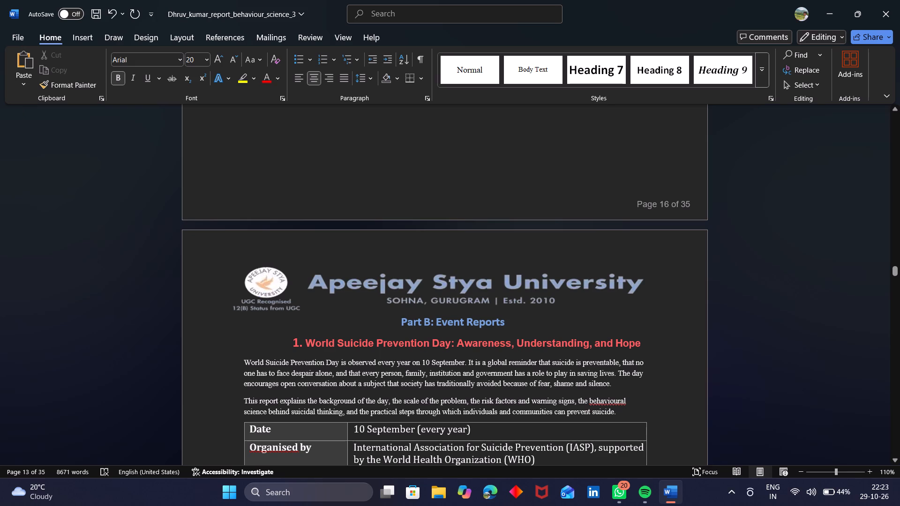
scroll(228, 280, down, 4)
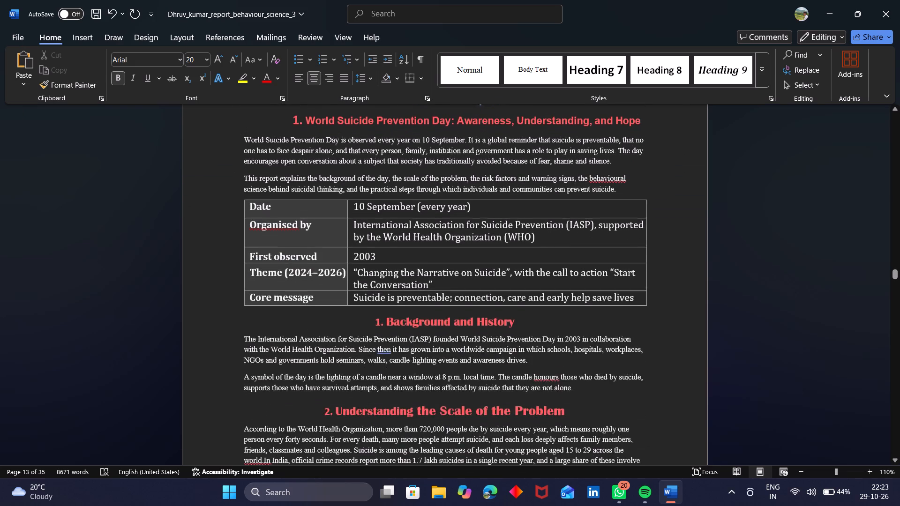
scroll(228, 280, down, 2)
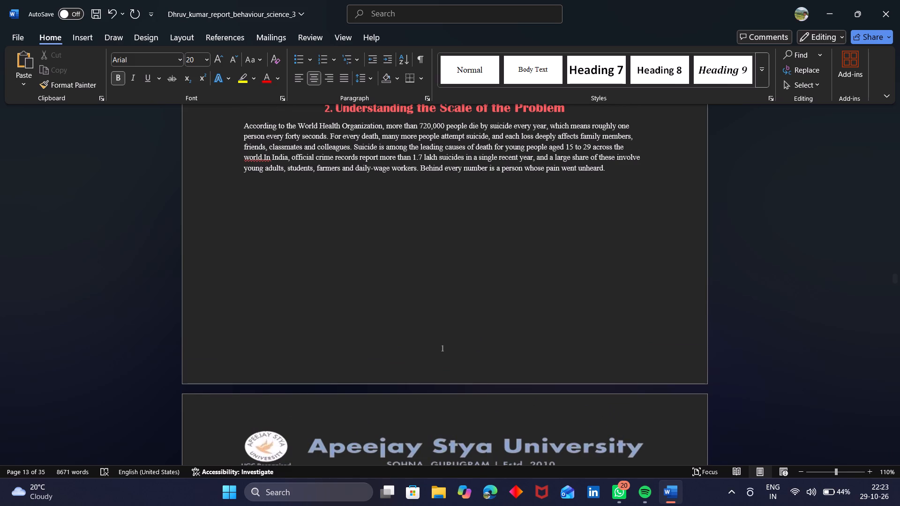
scroll(228, 280, down, 1)
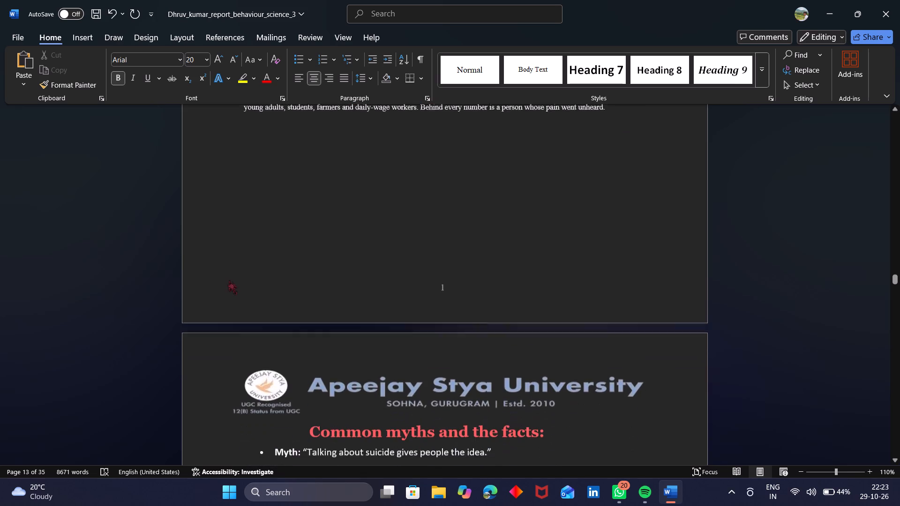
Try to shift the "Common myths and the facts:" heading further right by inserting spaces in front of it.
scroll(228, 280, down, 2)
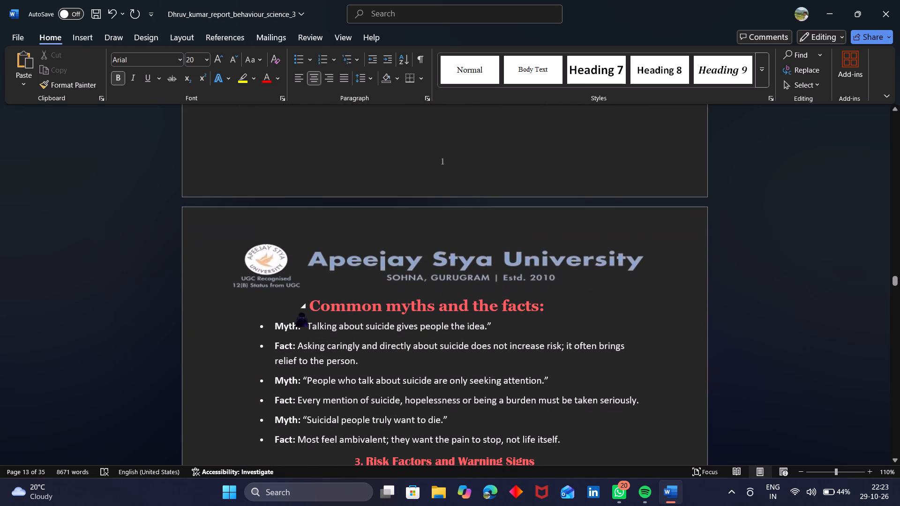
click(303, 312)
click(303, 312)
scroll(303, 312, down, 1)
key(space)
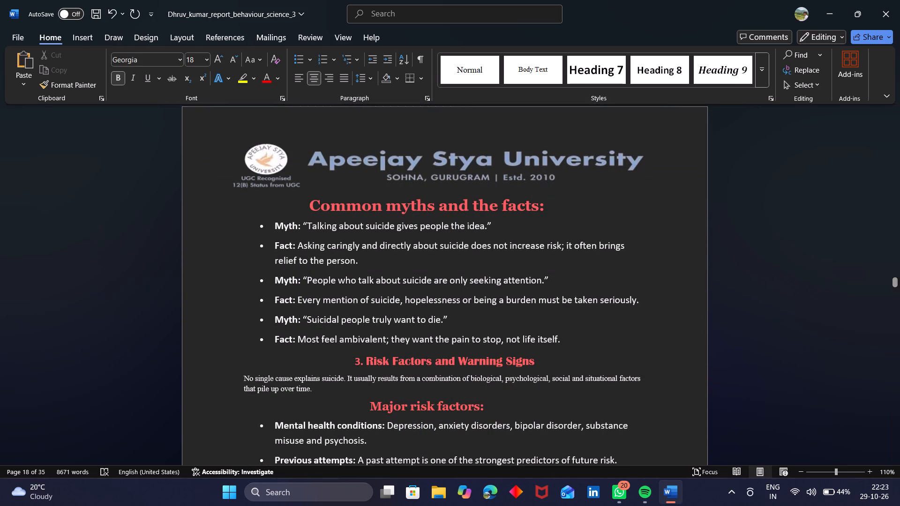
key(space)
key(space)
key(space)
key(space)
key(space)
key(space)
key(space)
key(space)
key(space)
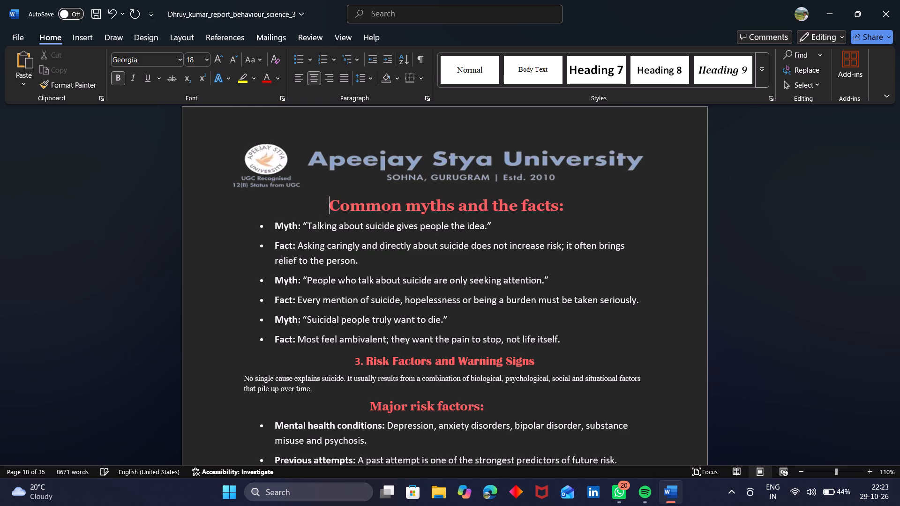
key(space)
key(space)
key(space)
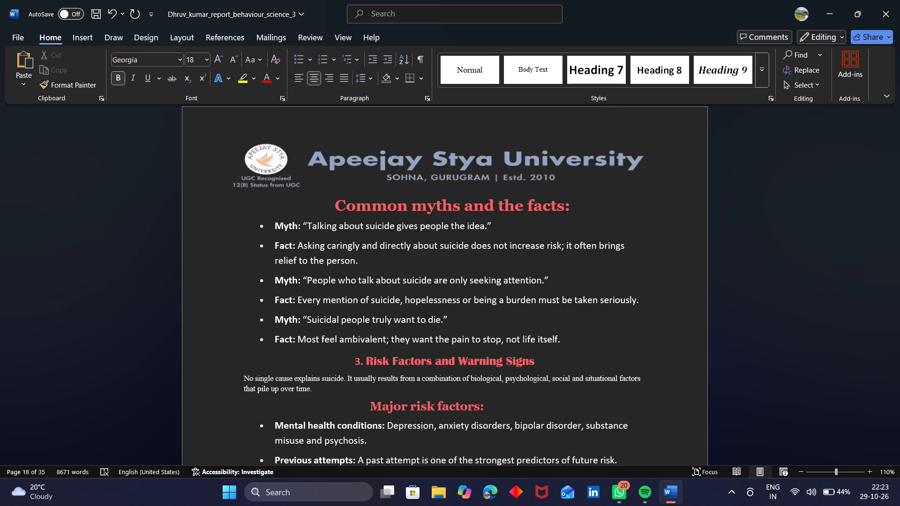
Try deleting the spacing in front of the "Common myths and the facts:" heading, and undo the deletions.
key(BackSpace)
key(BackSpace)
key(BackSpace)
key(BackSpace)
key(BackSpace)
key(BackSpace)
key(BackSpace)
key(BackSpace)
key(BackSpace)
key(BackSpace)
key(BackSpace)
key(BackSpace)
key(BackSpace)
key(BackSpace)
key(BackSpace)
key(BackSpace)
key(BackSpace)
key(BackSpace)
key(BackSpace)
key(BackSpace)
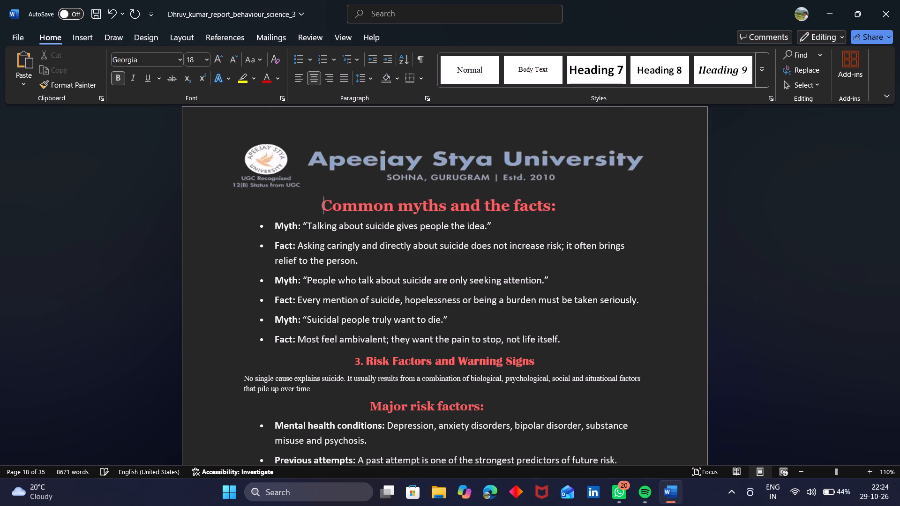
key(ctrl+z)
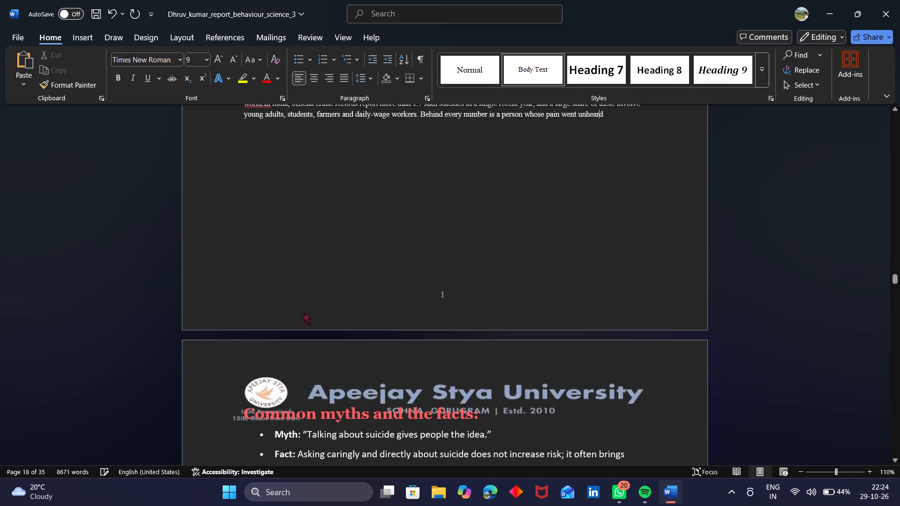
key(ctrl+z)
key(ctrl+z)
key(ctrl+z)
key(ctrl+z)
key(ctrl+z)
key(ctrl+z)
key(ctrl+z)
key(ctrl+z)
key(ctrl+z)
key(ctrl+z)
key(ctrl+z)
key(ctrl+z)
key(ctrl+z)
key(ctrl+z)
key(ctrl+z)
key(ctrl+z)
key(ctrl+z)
Remove the leading spaces, centring and blank line before the "Common myths and the facts:" heading, bringing it to the left margin.
key(BackSpace)
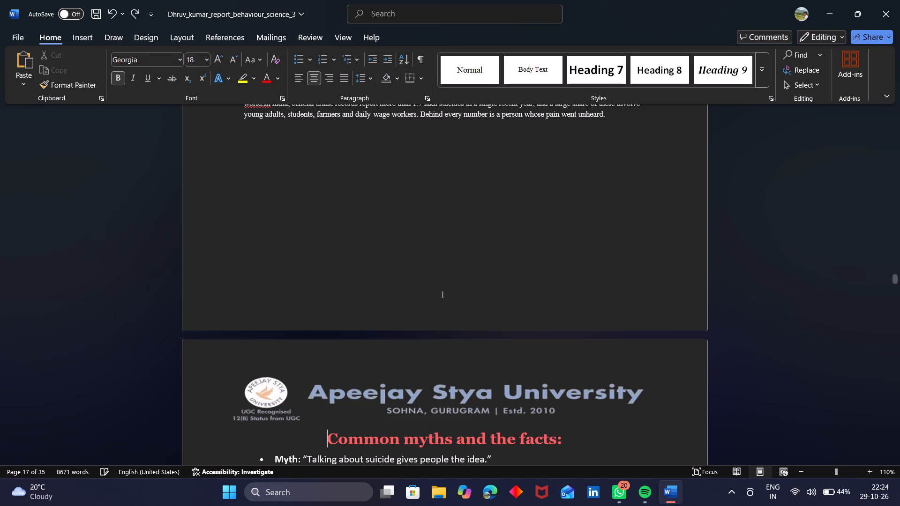
key(BackSpace)
key(BackSpace)
key(BackSpace)
key(BackSpace)
key(BackSpace)
key(BackSpace)
key(BackSpace)
key(BackSpace)
key(BackSpace)
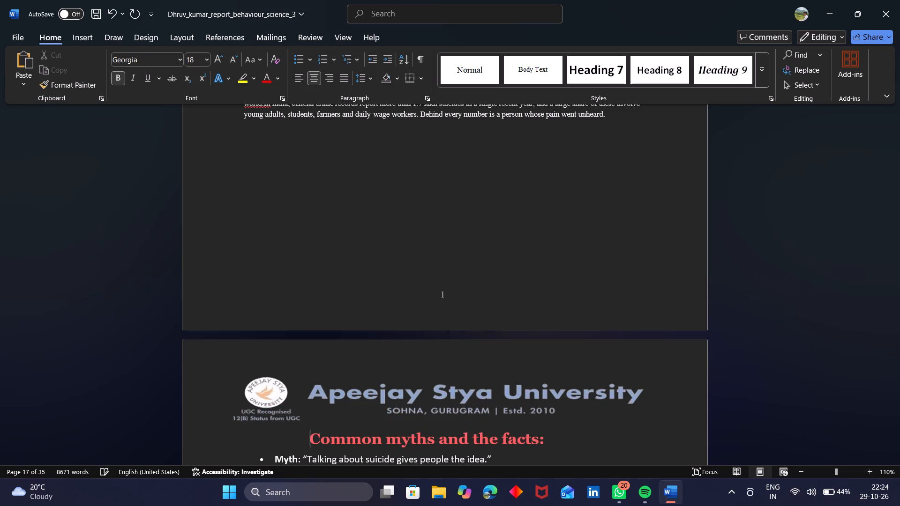
key(BackSpace)
key(BackSpace)
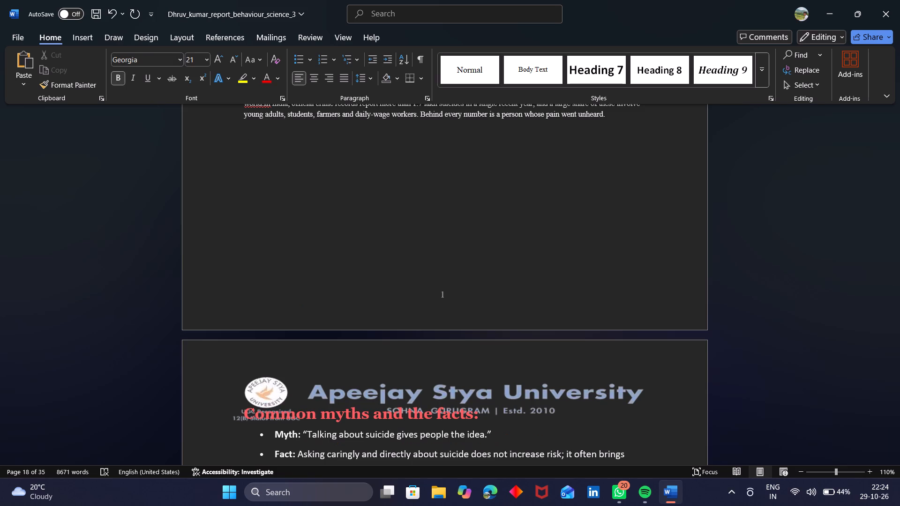
Move the "Common myths and the facts:" heading down onto a new line, left-aligned below the university page header.
key(space)
key(space)
key(space)
key(space)
key(space)
key(space)
key(space)
key(space)
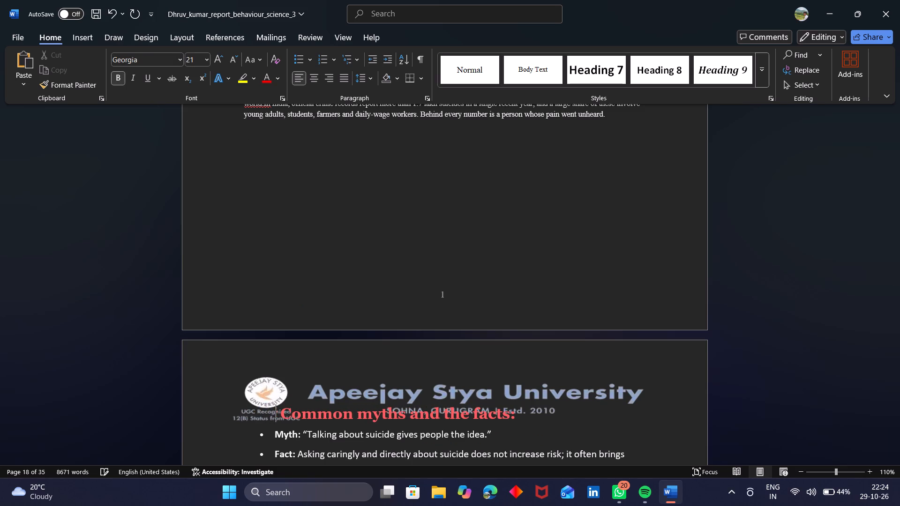
key(Return)
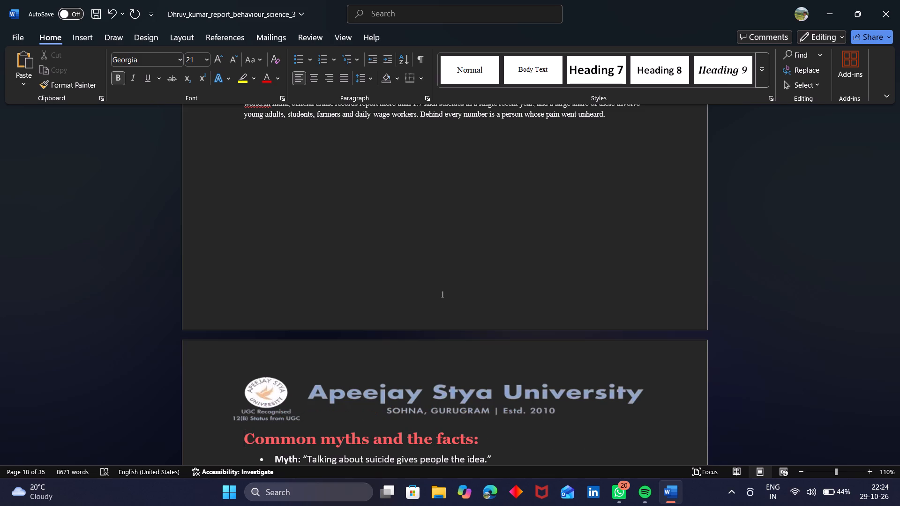
key(BackSpace)
key(Return)
Remove the centring from the "Major risk factors:" heading so it sits at the left margin.
scroll(303, 312, down, 2)
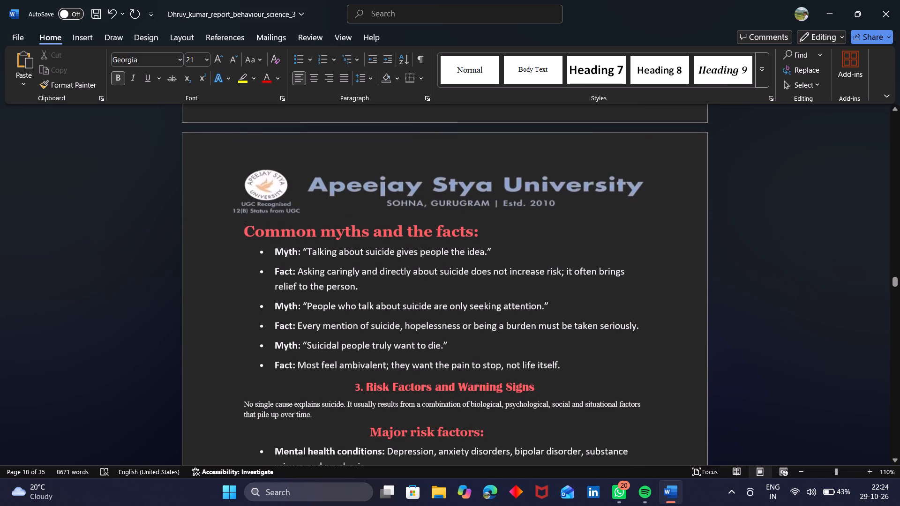
scroll(303, 312, down, 2)
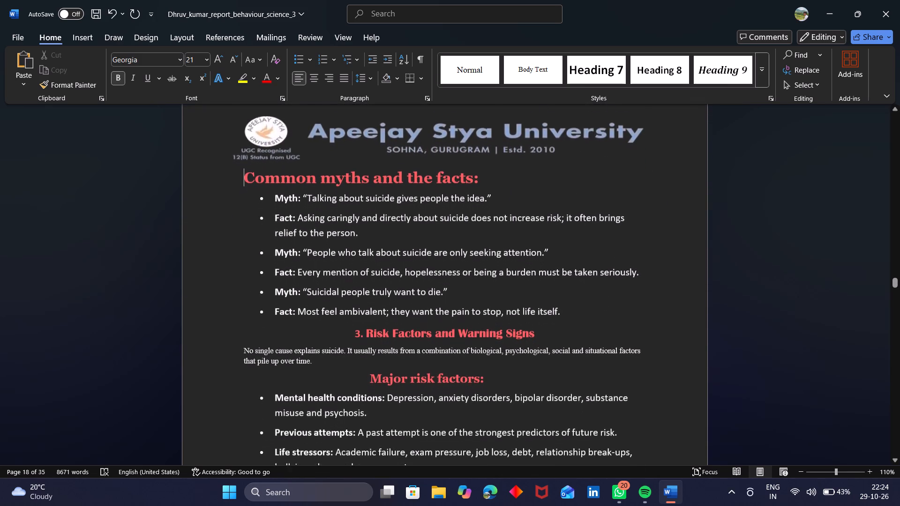
scroll(303, 312, down, 1)
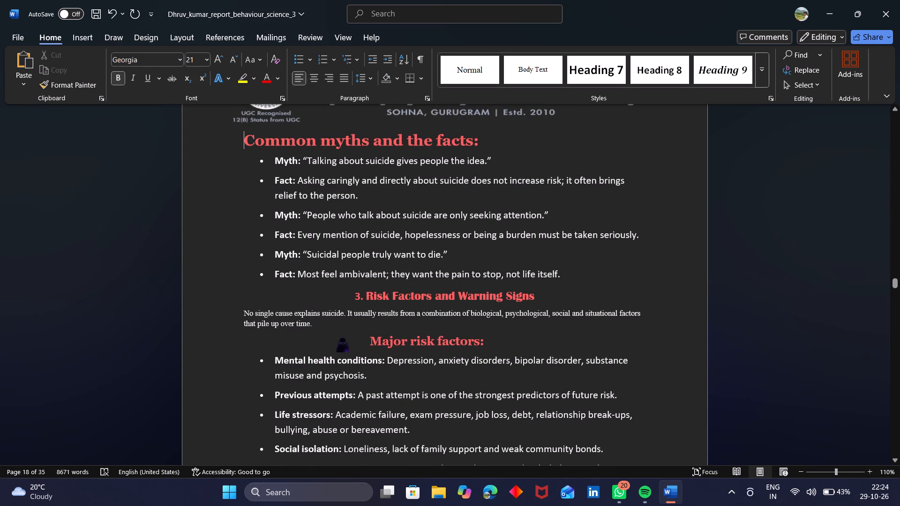
click(354, 299)
key(Left)
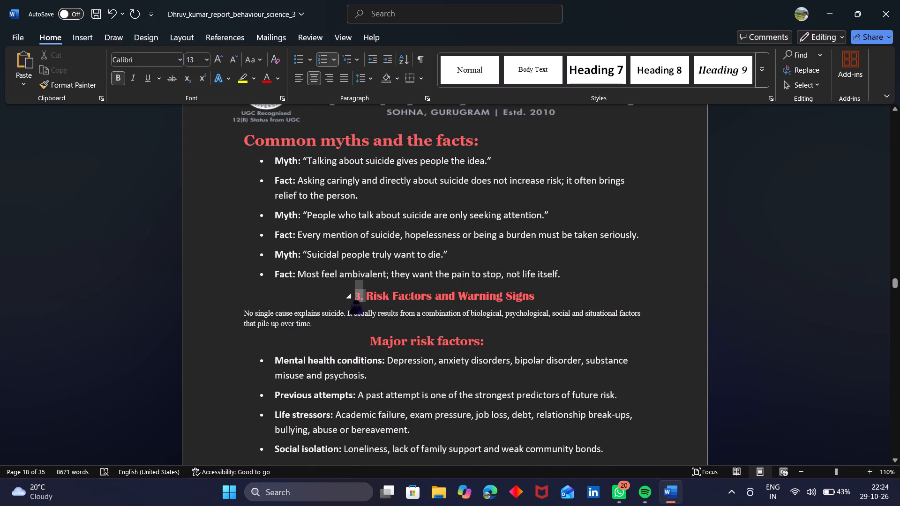
key(Down)
key(Down)
key(Down)
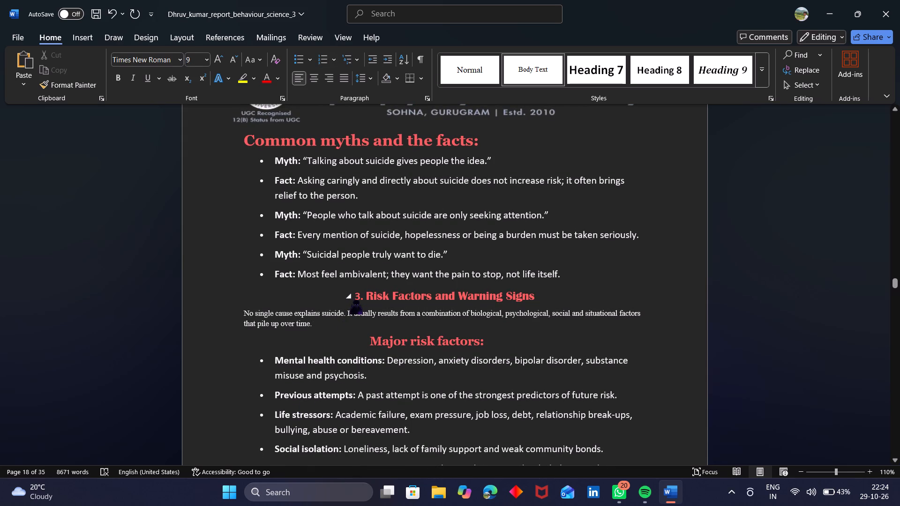
key(BackSpace)
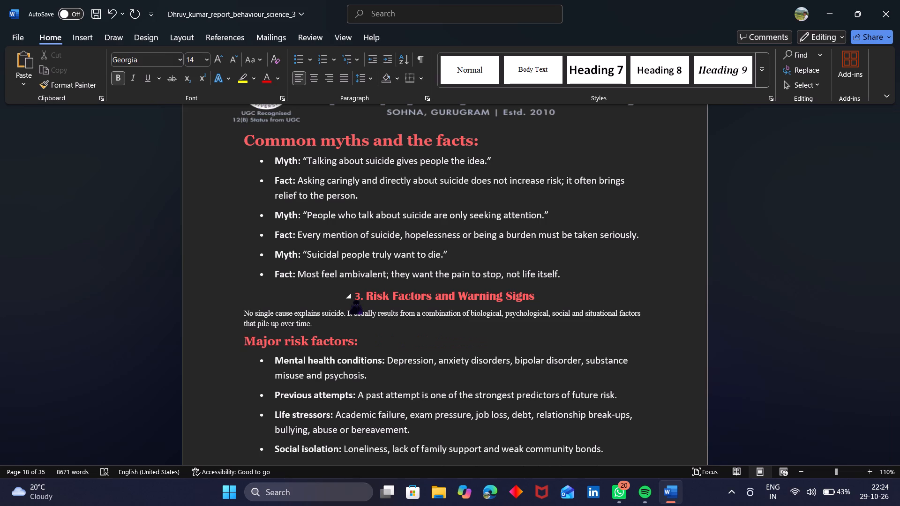
Bring the "Warning signs to watch for:" heading back to the left margin by removing its centring.
scroll(354, 299, down, 2)
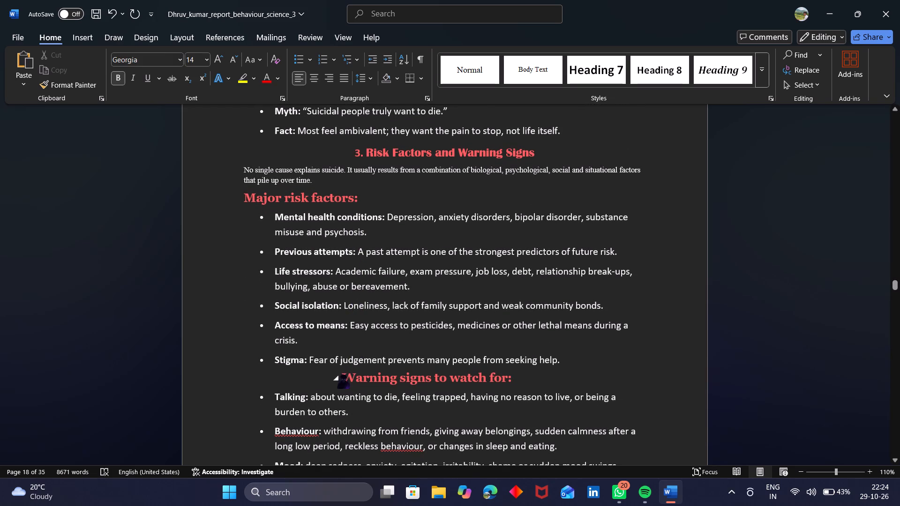
click(341, 374)
key(BackSpace)
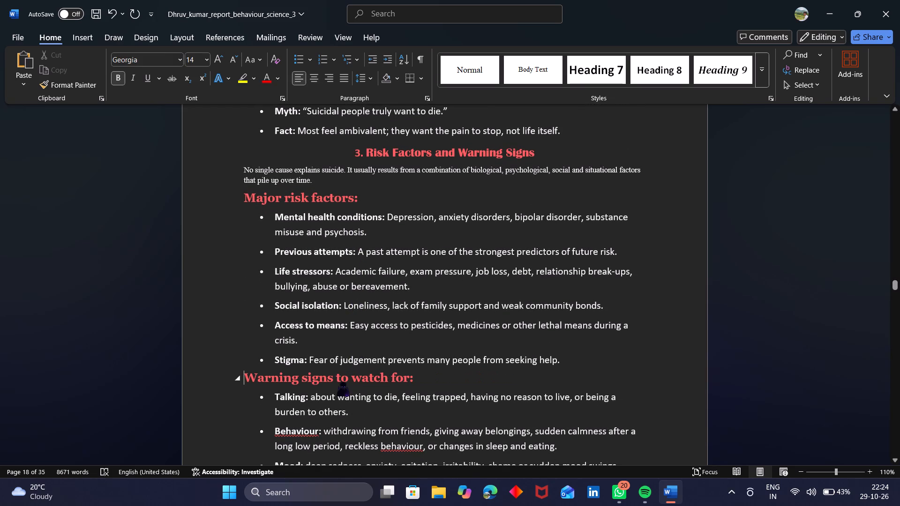
Remove the leading spaces and centring from the "Community and institutional level:" heading, bringing it to the left margin.
scroll(341, 381, down, 4)
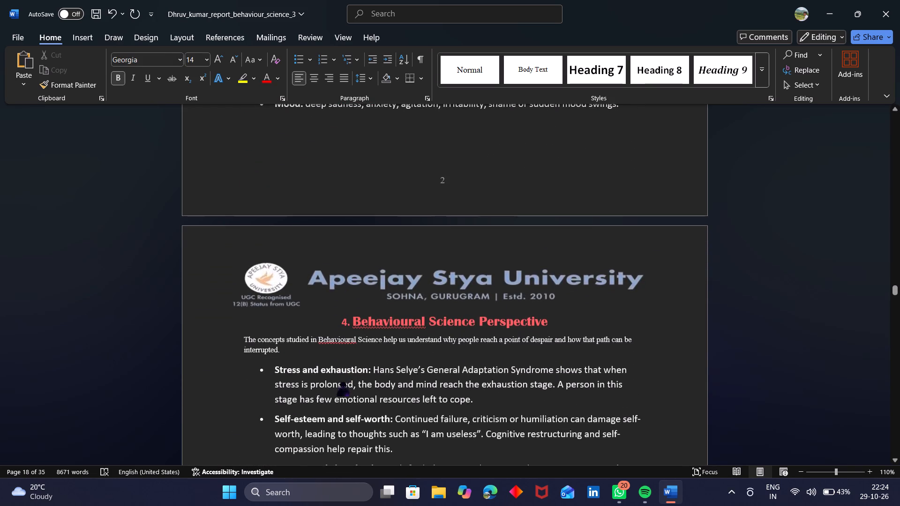
scroll(339, 371, down, 2)
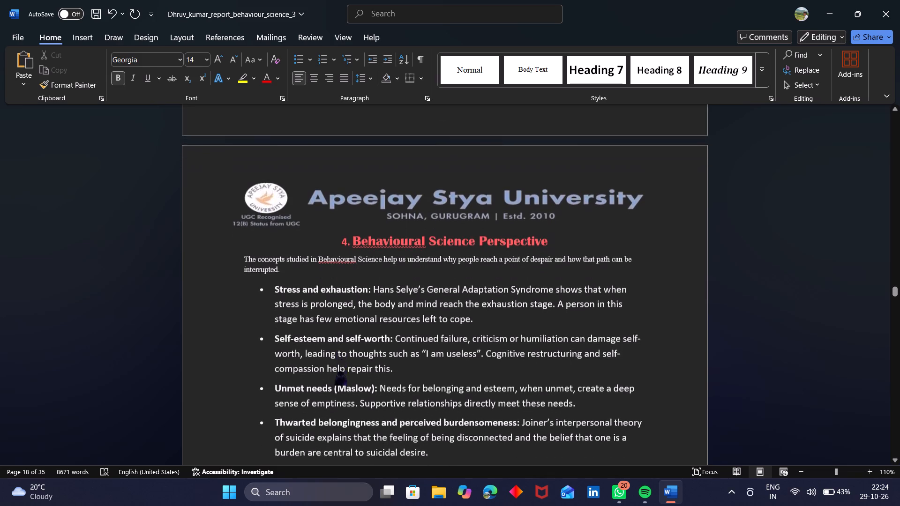
scroll(339, 371, down, 3)
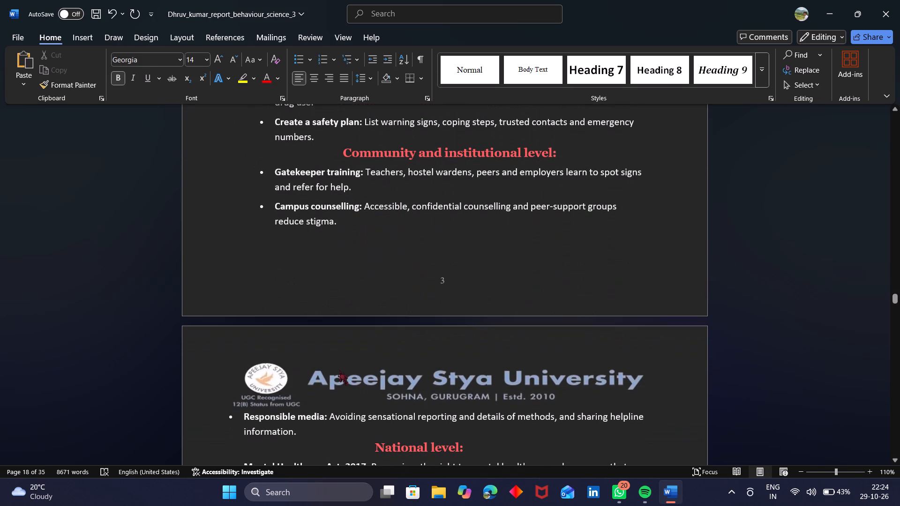
click(342, 158)
key(BackSpace)
key(BackSpace)
key(BackSpace)
key(BackSpace)
key(BackSpace)
key(BackSpace)
key(BackSpace)
key(BackSpace)
key(BackSpace)
key(BackSpace)
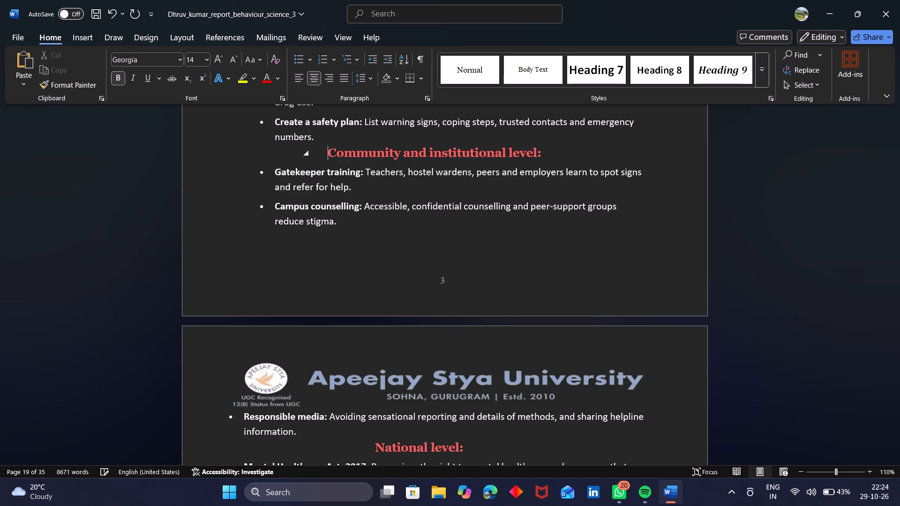
key(BackSpace)
key(BackSpace)
key(BackSpace)
key(BackSpace)
key(BackSpace)
key(BackSpace)
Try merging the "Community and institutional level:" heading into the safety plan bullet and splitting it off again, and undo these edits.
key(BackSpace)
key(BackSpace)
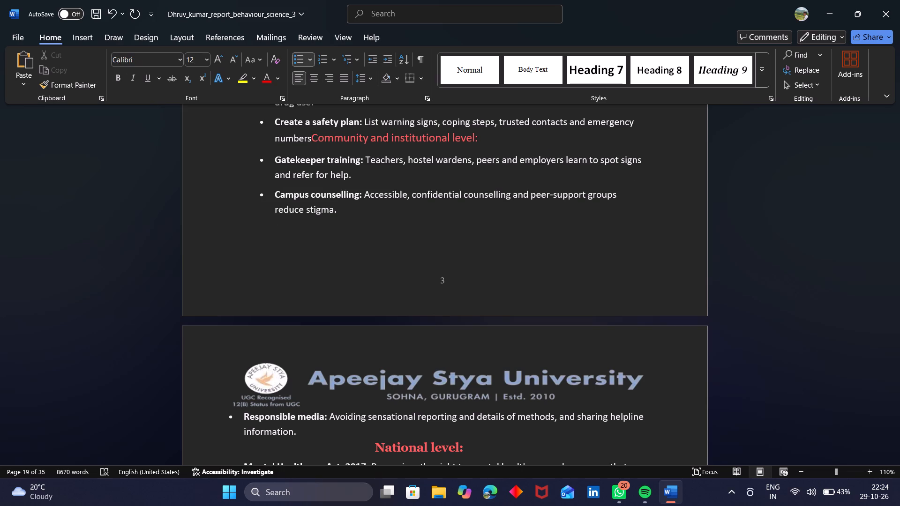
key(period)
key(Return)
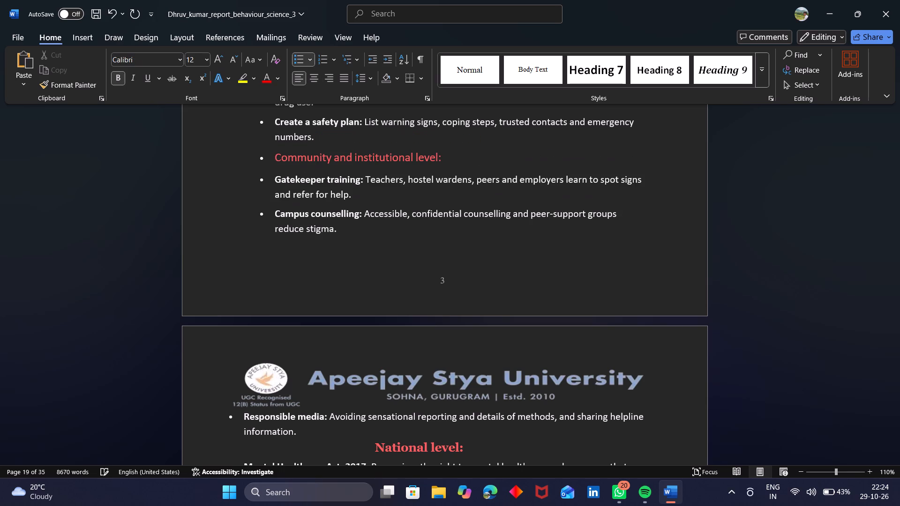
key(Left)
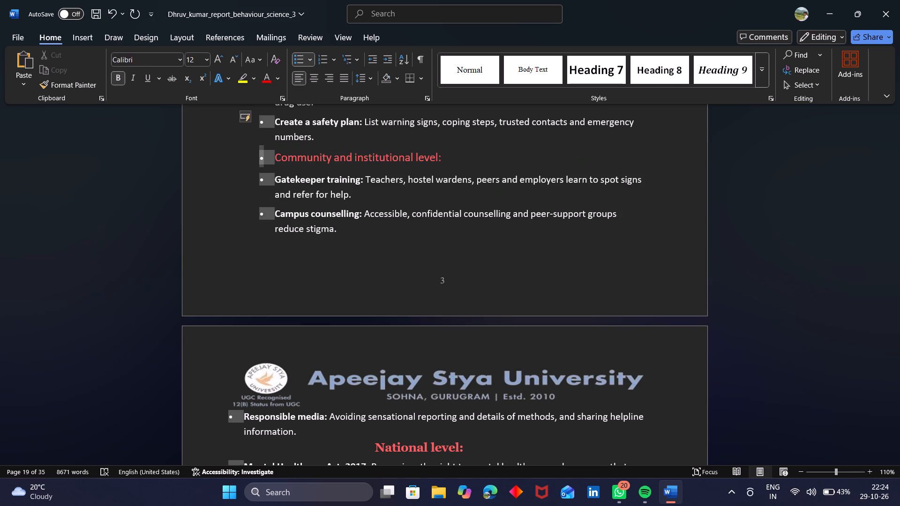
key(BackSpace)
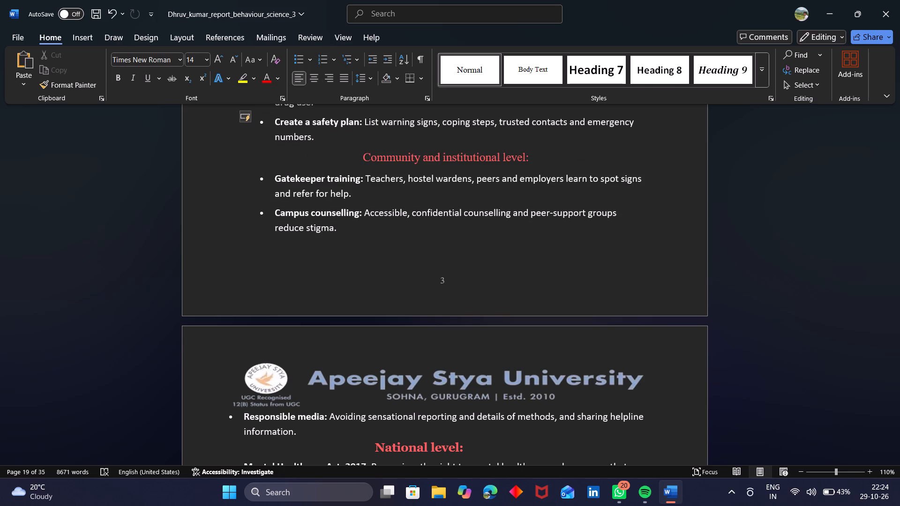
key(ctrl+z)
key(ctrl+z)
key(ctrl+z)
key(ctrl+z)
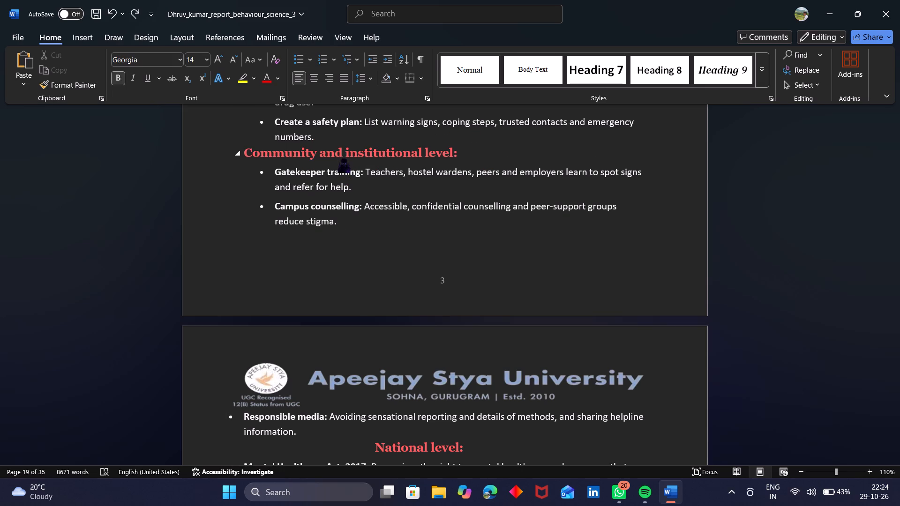
Copy the "Responsible media" bullet's text onto a new line below the "Campus counselling" bullet on the previous page.
scroll(314, 296, down, 1)
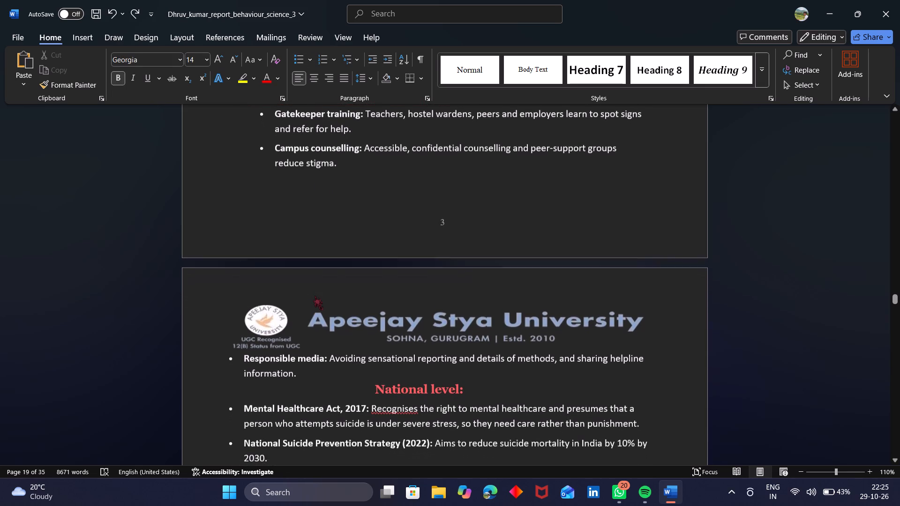
drag(294, 373, 261, 360)
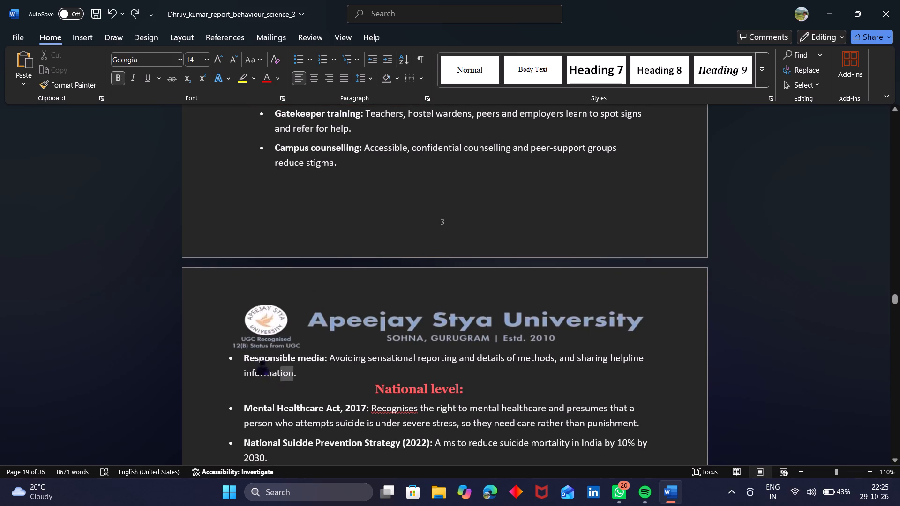
drag(261, 360, 231, 345)
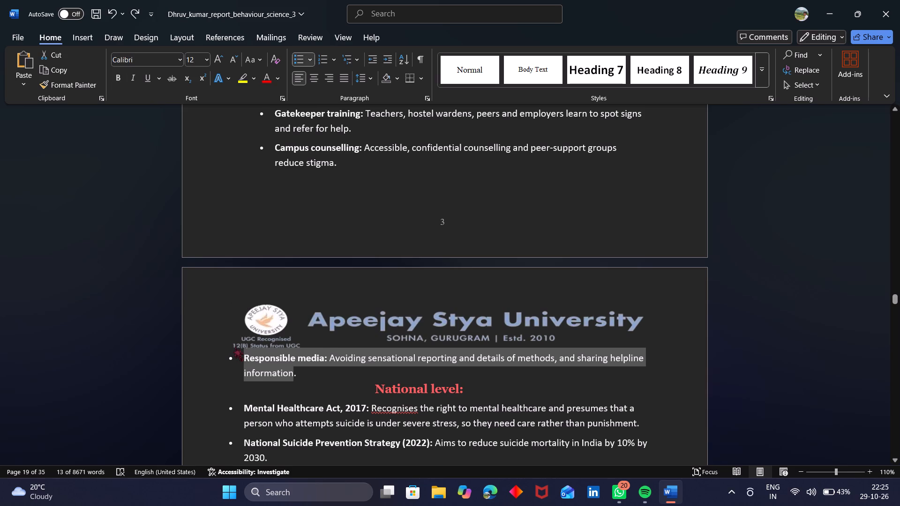
key(ctrl+c)
click(370, 160)
key(Return)
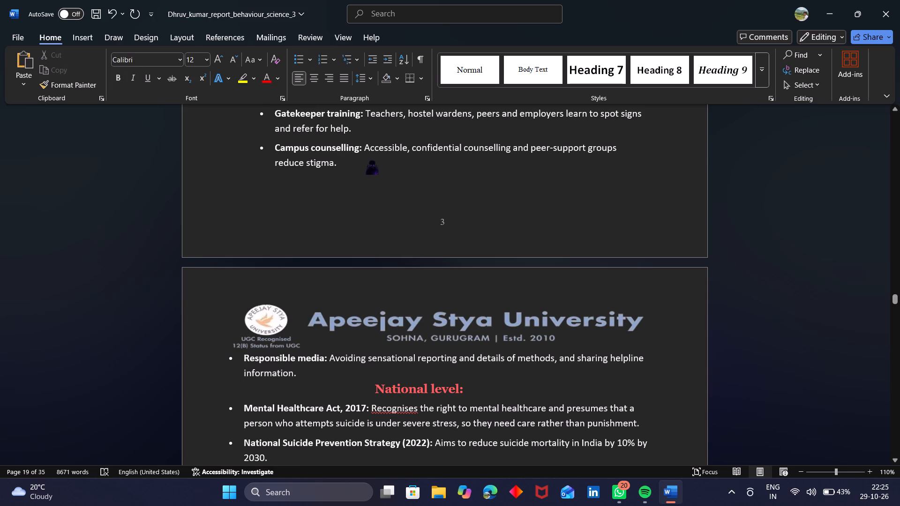
key(ctrl+v)
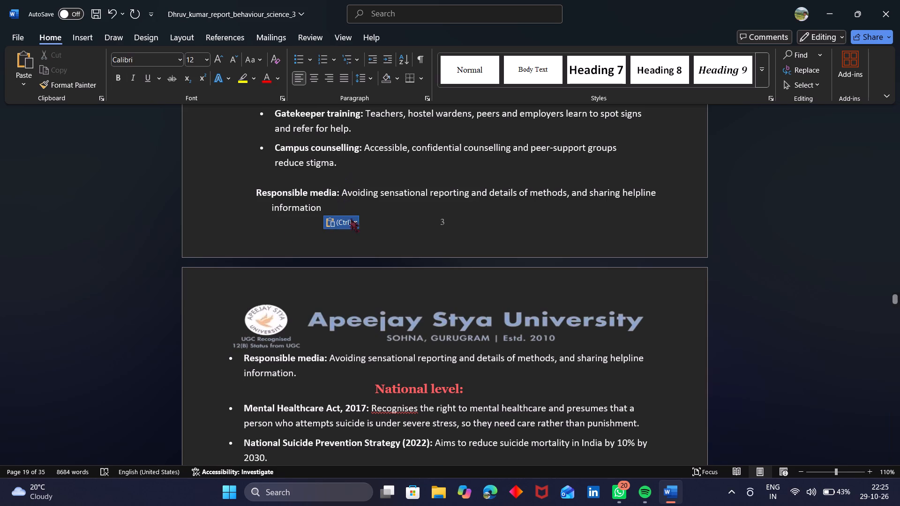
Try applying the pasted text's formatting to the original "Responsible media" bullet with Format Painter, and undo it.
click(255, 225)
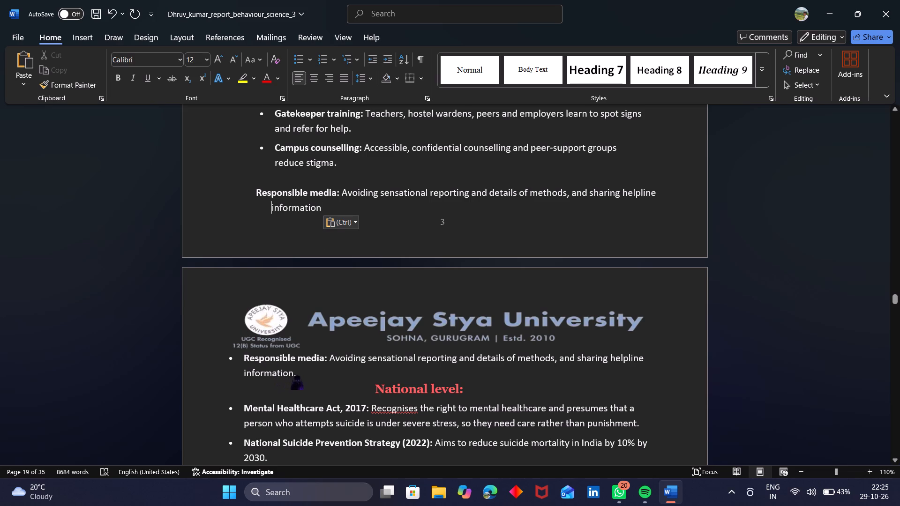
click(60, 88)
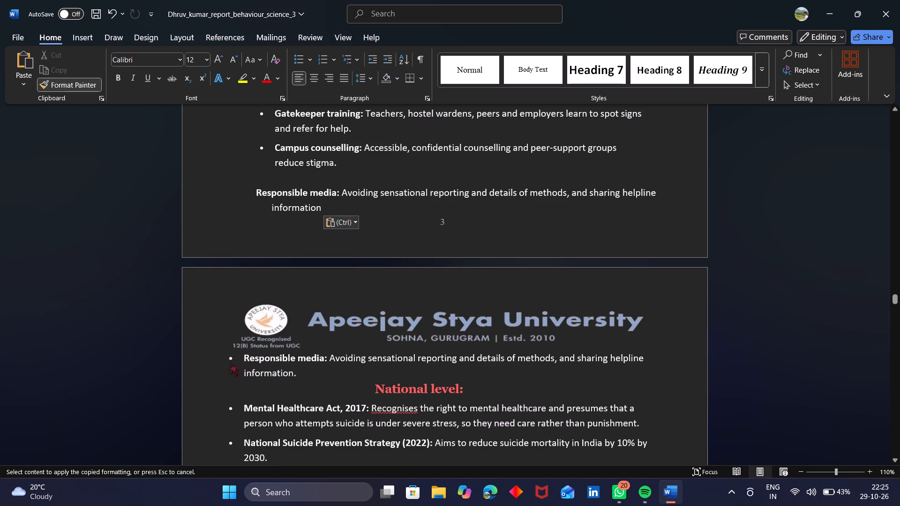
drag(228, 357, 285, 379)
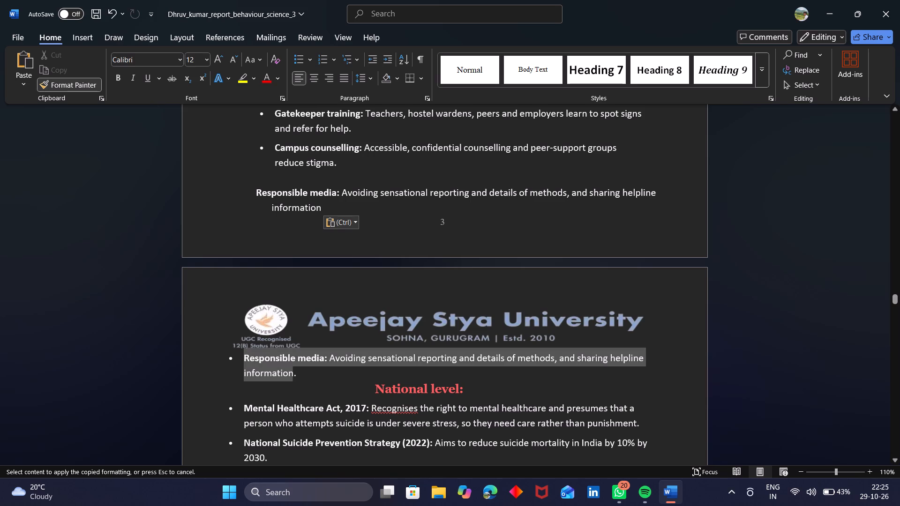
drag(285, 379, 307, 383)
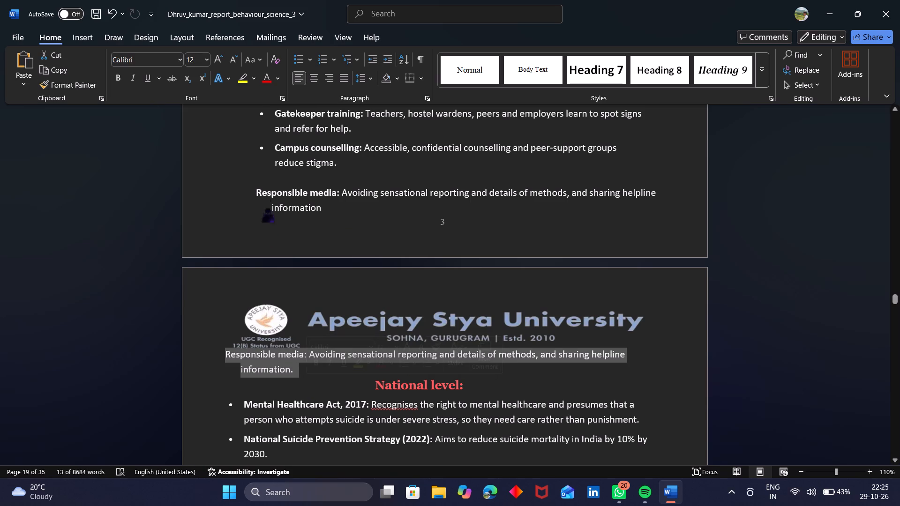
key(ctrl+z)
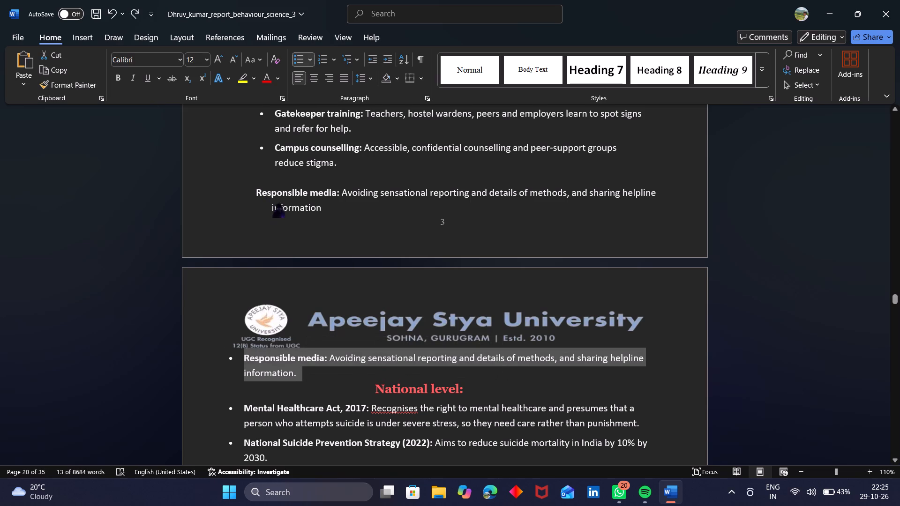
Apply the original "Responsible media" bullet's formatting to the pasted copy below "Campus counselling" with Format Painter.
click(279, 204)
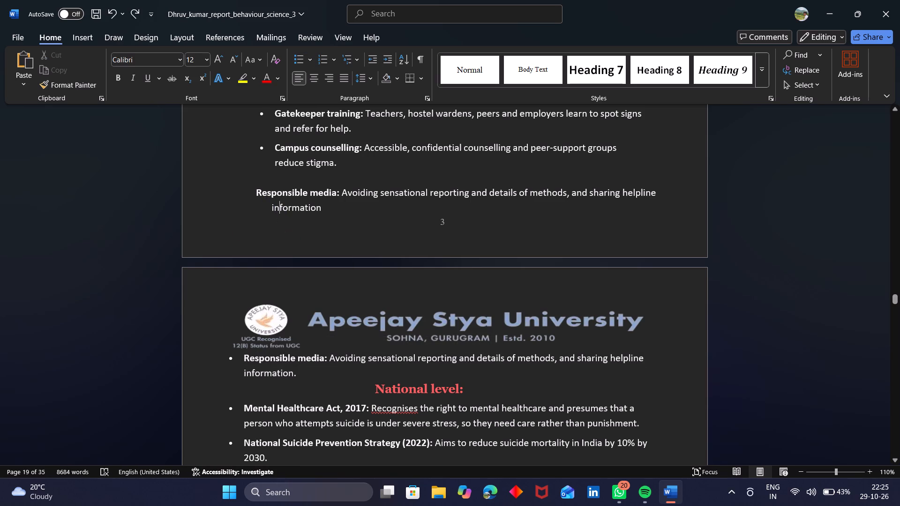
drag(300, 374, 247, 352)
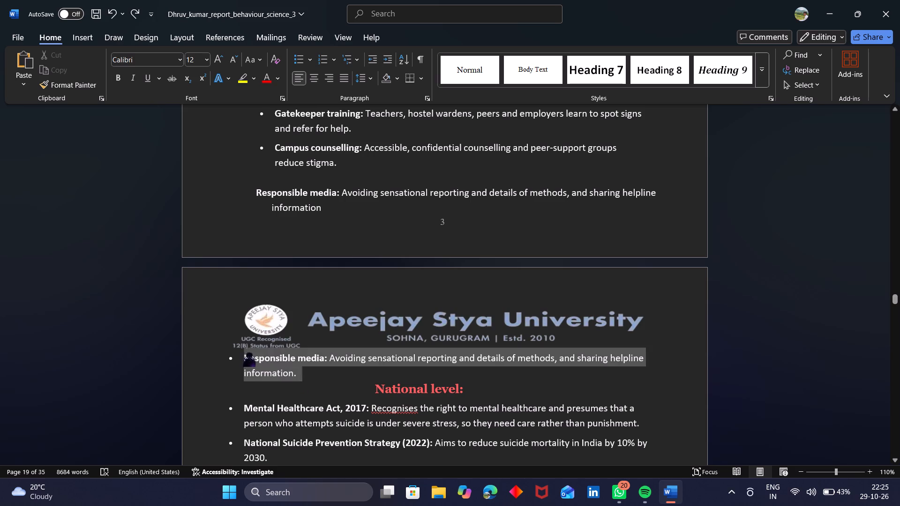
drag(247, 352, 247, 352)
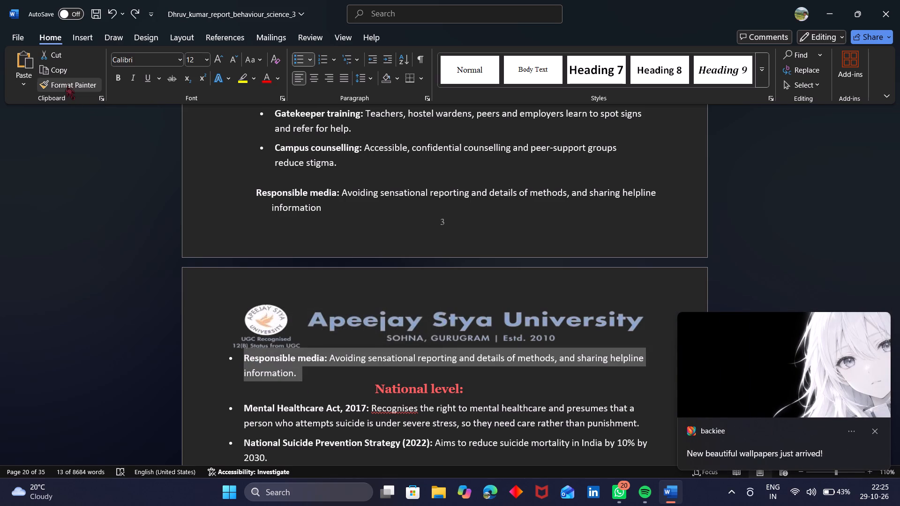
click(66, 85)
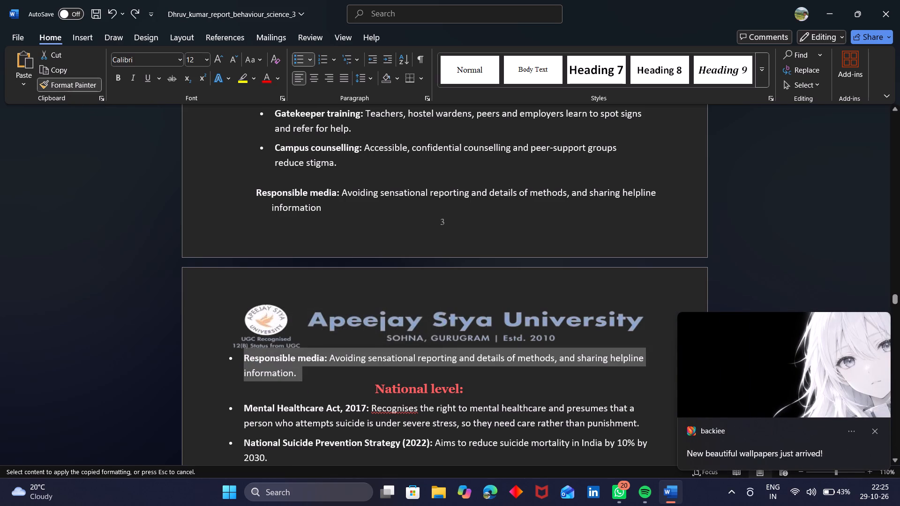
drag(256, 192, 326, 219)
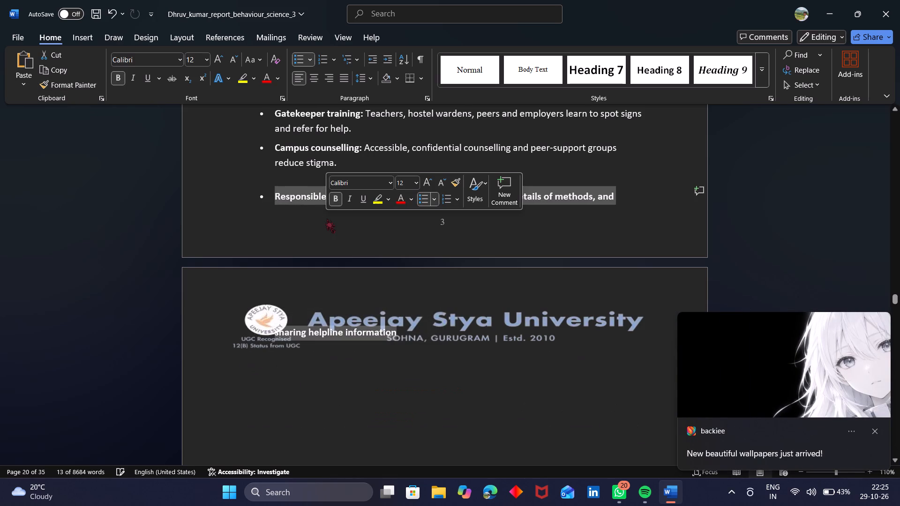
click(329, 245)
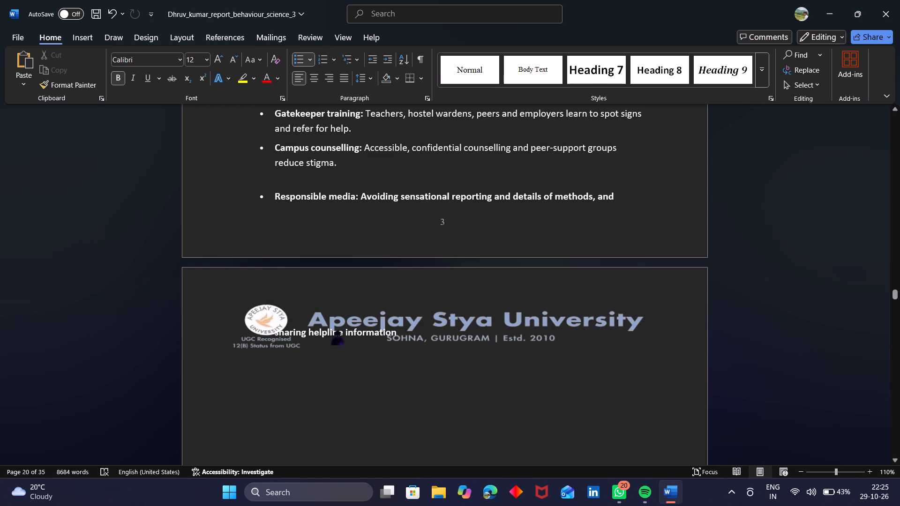
Remove the blank line between the "Campus counselling" bullet and the pasted "Responsible media" bullet.
ctrl+click(350, 343)
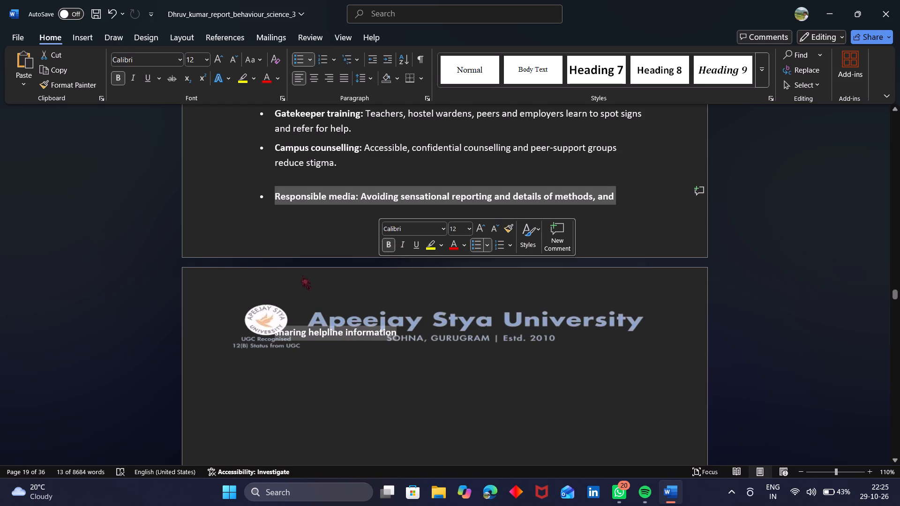
drag(281, 171, 257, 198)
drag(257, 198, 273, 185)
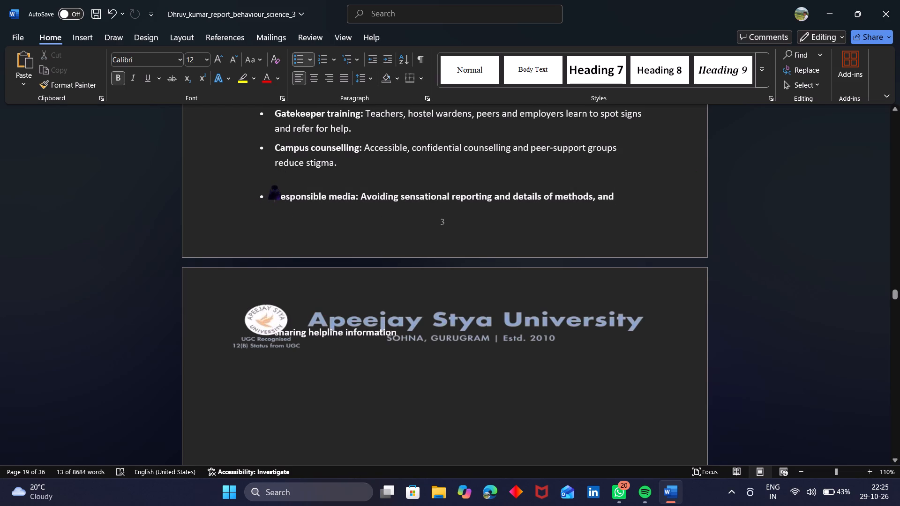
click(273, 185)
key(BackSpace)
key(BackSpace)
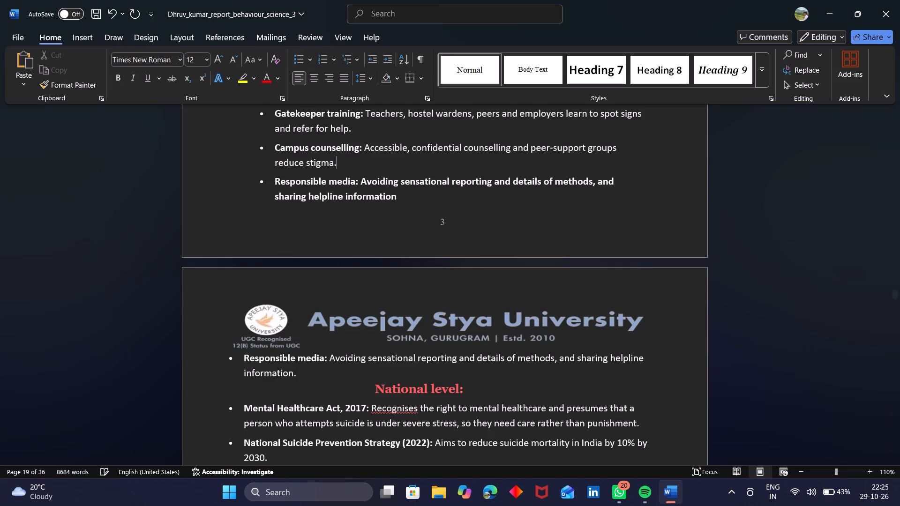
Delete the original "Responsible media" bullet above the "National level:" heading on the following page.
scroll(269, 239, down, 1)
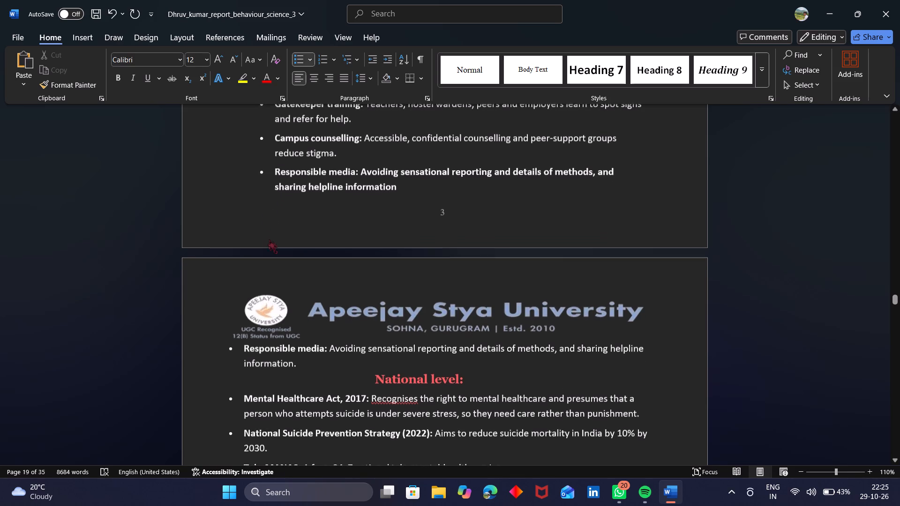
drag(299, 361, 230, 322)
key(Delete)
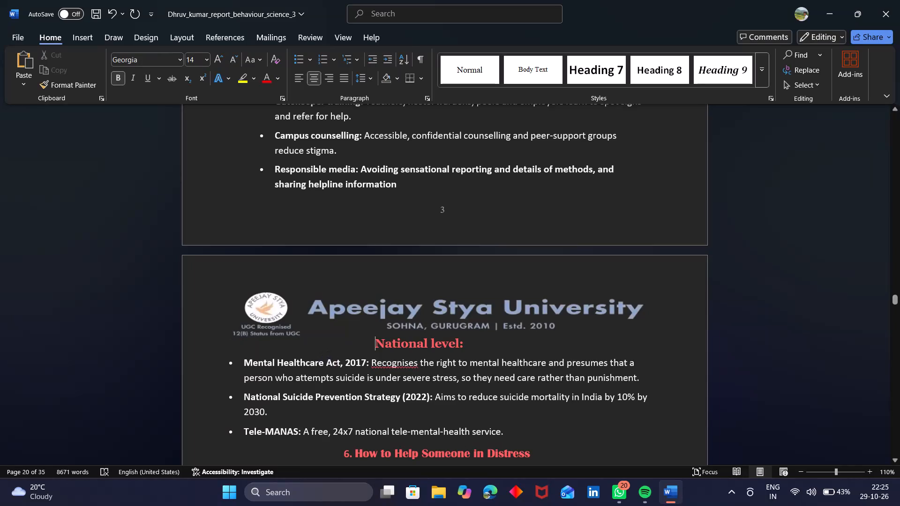
Left-align the "National level:" heading.
key(BackSpace)
Push the "Images: World Suicide Prevention Day" heading onto the following page so it sits directly above its photos.
scroll(342, 349, down, 1)
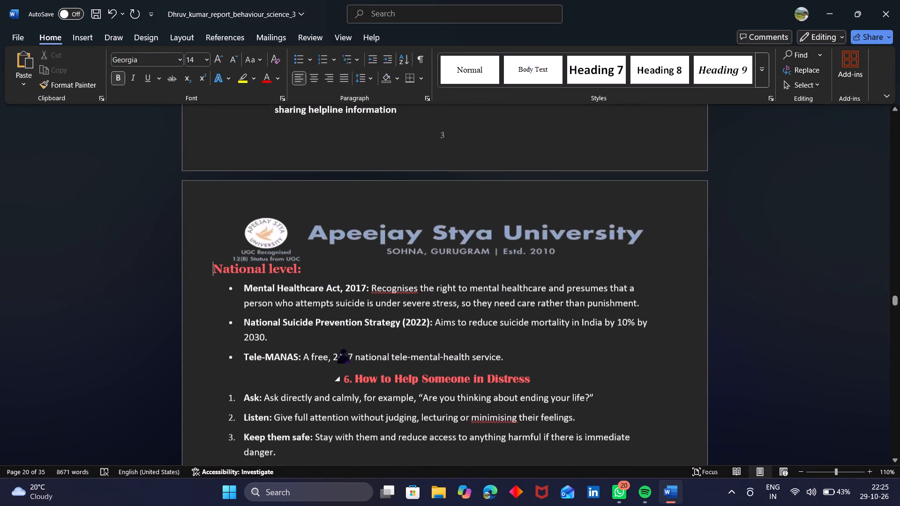
scroll(342, 349, down, 1)
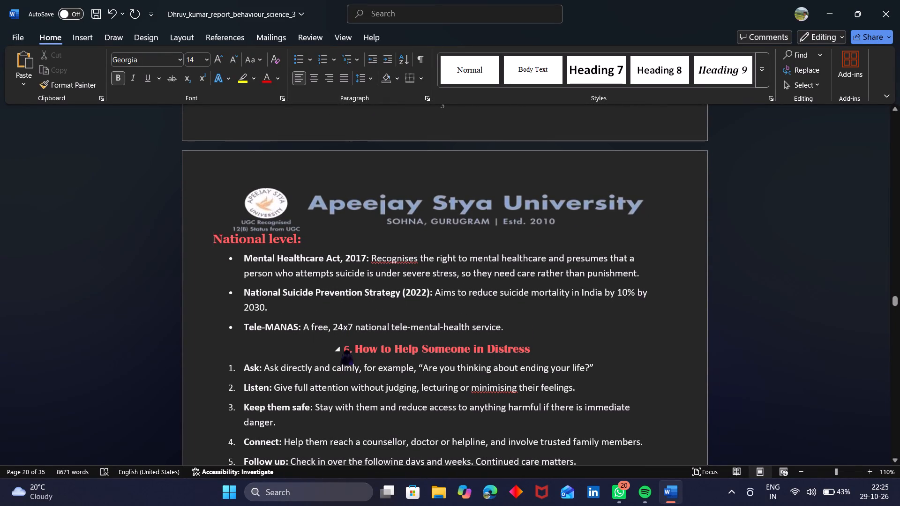
scroll(349, 350, down, 2)
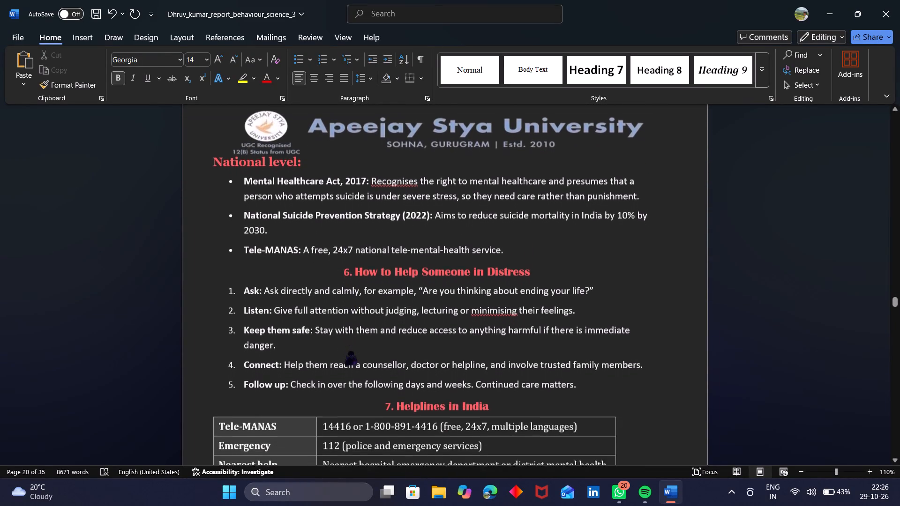
scroll(349, 350, down, 4)
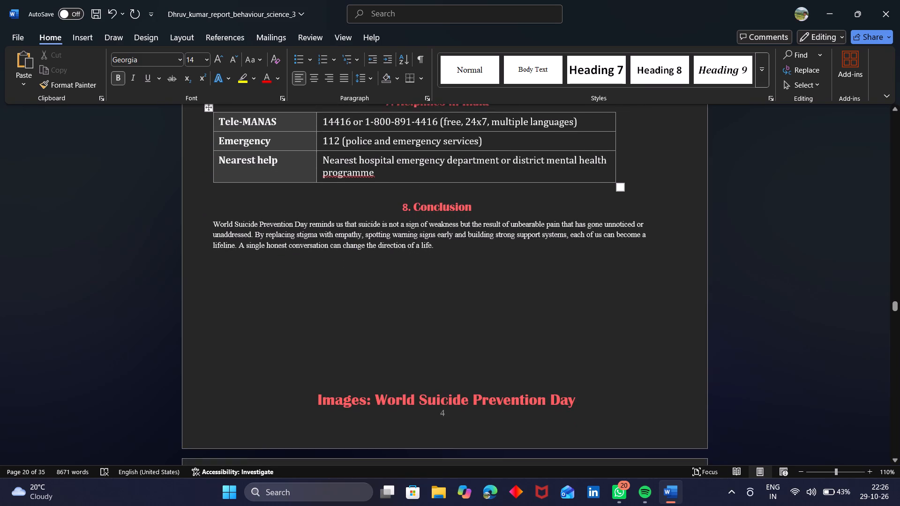
scroll(349, 350, down, 2)
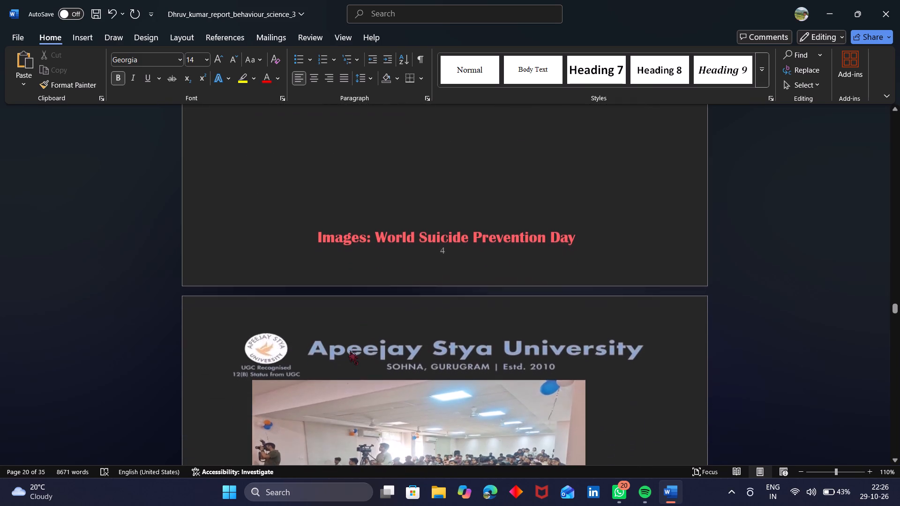
scroll(349, 350, down, 1)
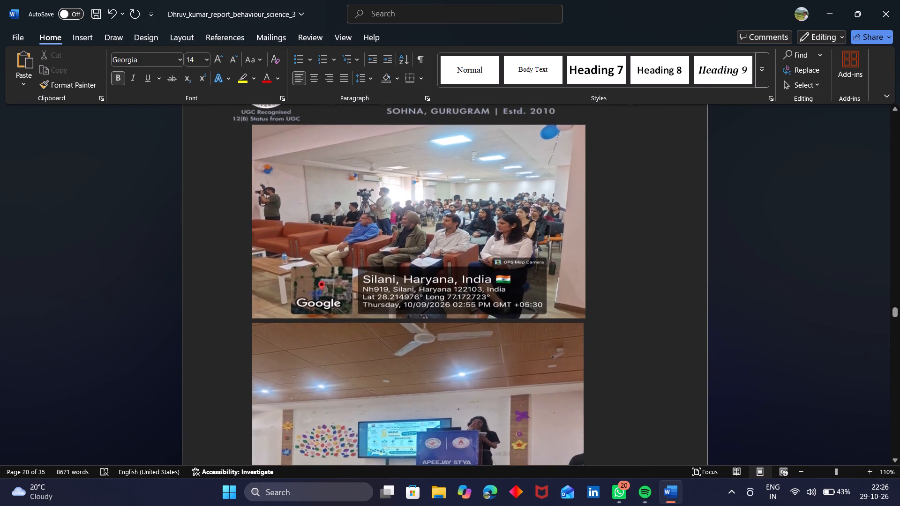
scroll(349, 350, down, 1)
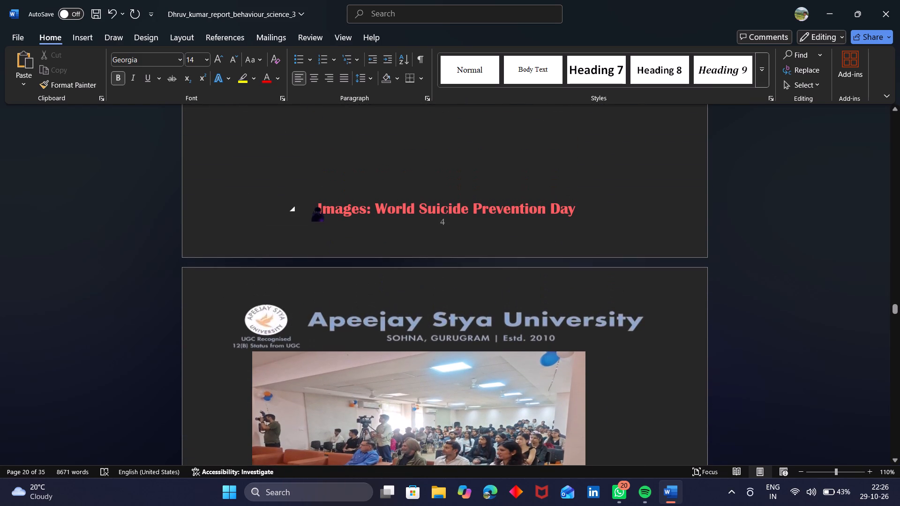
click(316, 208)
key(Return)
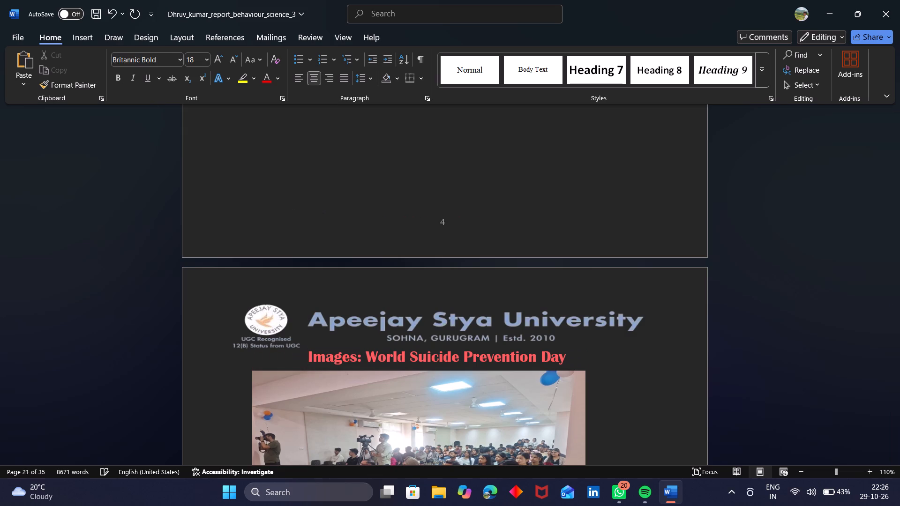
Left-align the "Relationships and support:" heading in the World Mental Health Day report.
scroll(316, 208, down, 7)
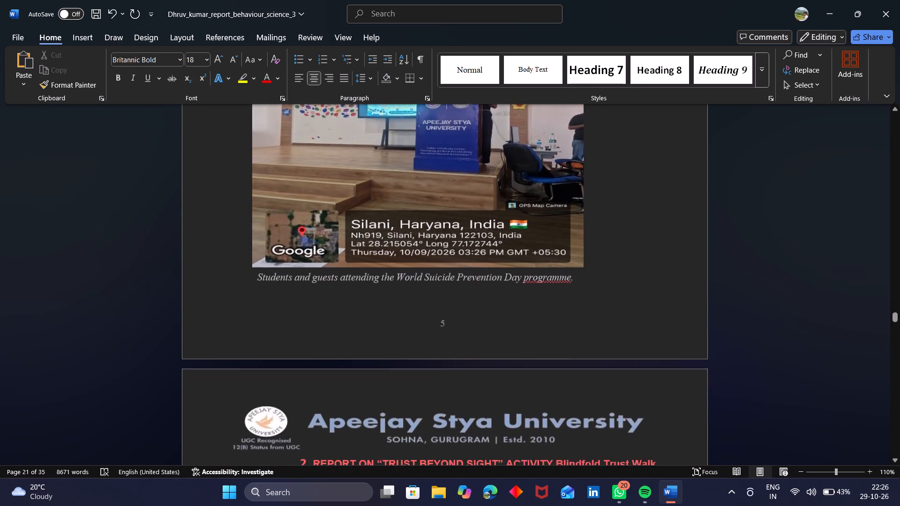
scroll(316, 208, down, 4)
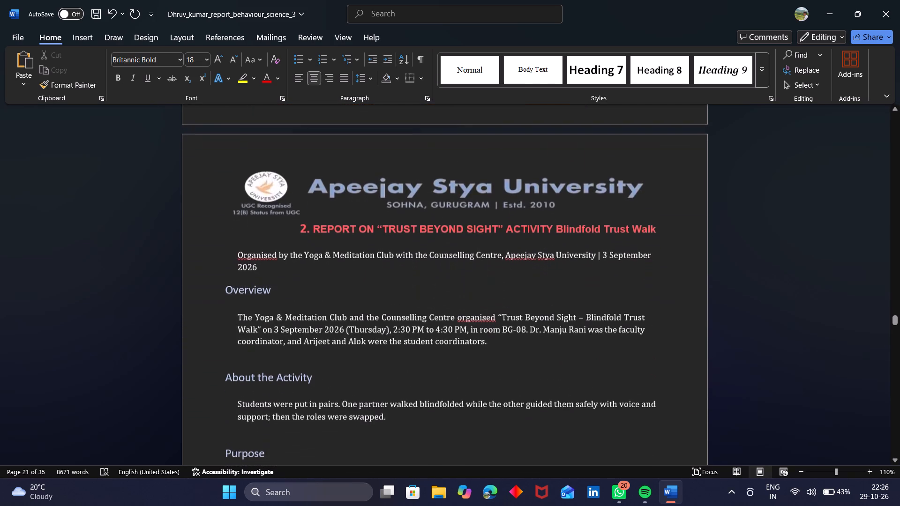
scroll(316, 208, down, 5)
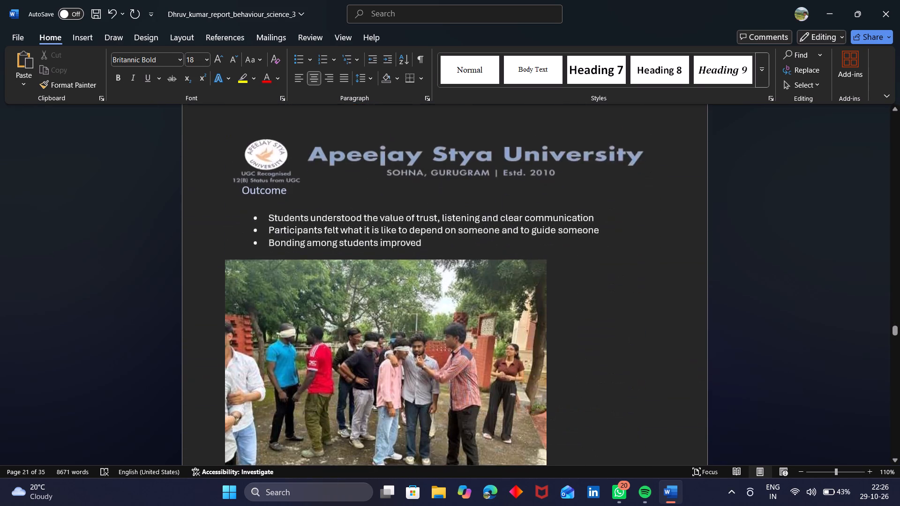
scroll(316, 208, down, 1)
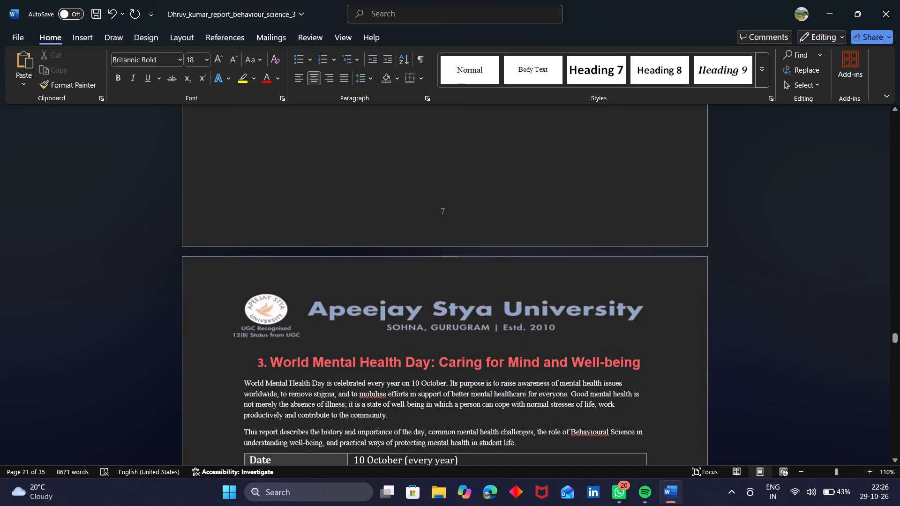
scroll(316, 208, down, 6)
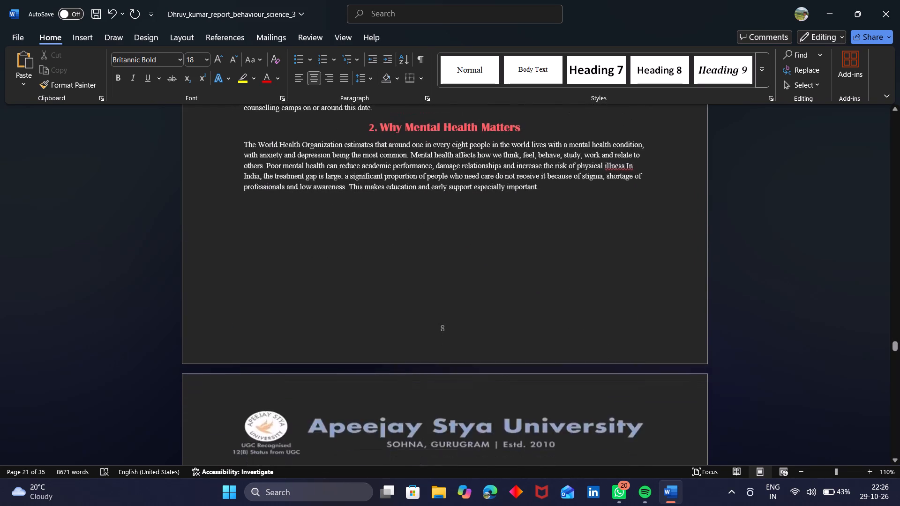
scroll(316, 208, down, 7)
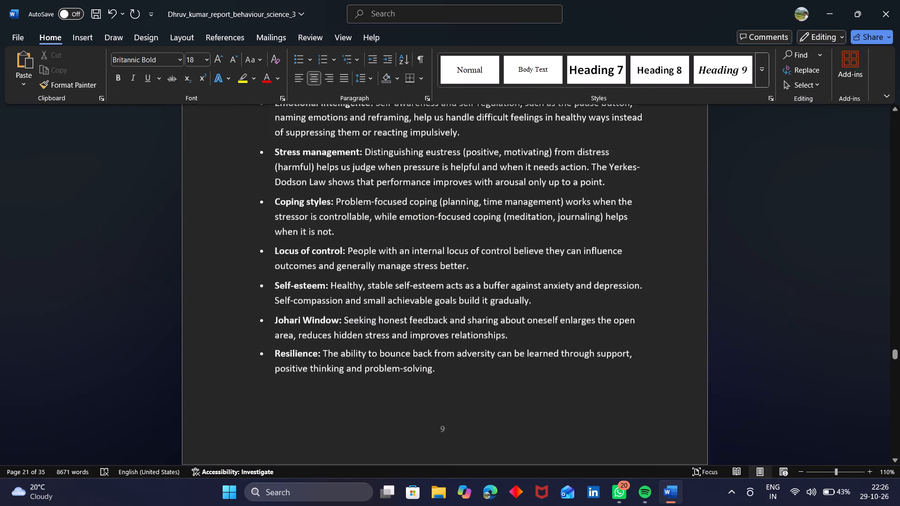
scroll(316, 208, down, 1)
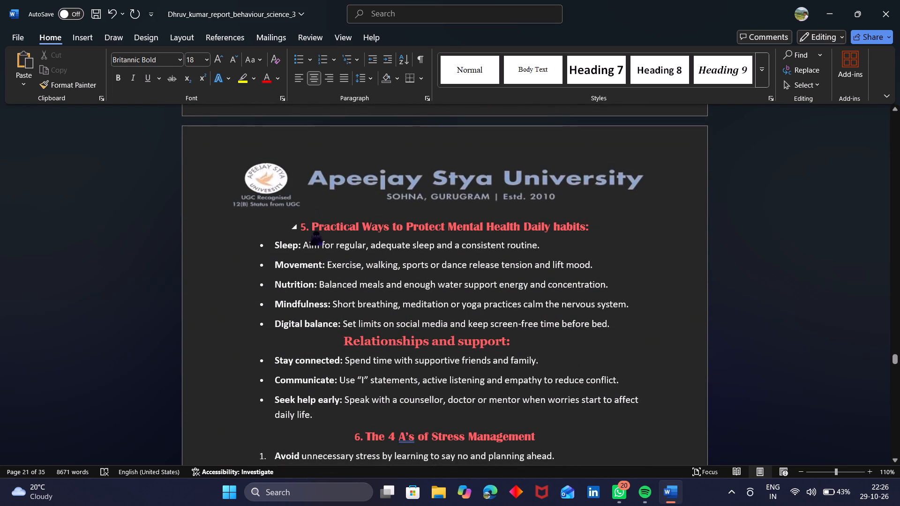
click(344, 343)
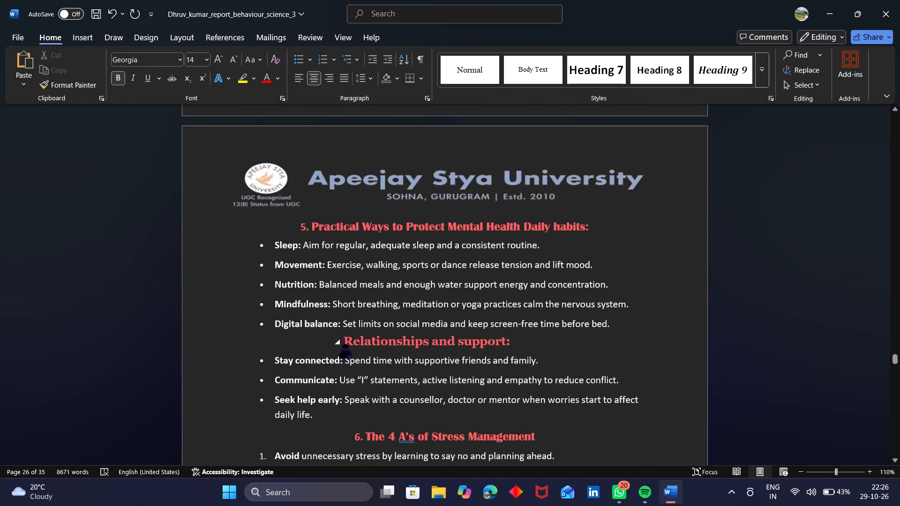
key(BackSpace)
Review the layout of the remaining pages, from the 4 A's of Stress Management section through the end of Part C: Self-Reflection.
scroll(344, 343, down, 5)
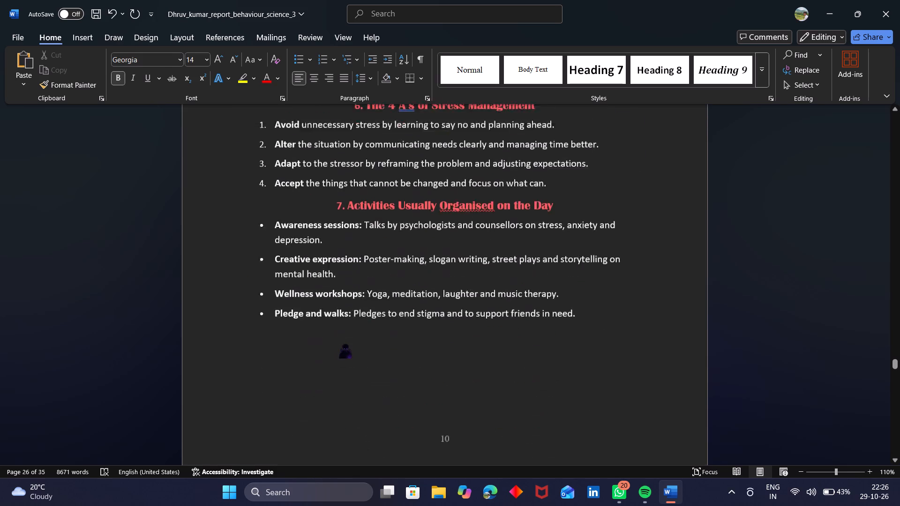
scroll(344, 343, down, 3)
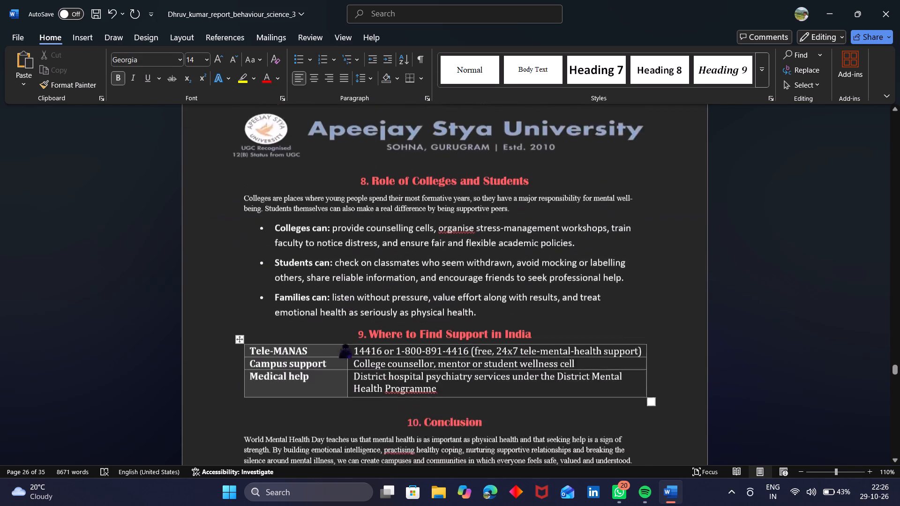
scroll(344, 343, down, 7)
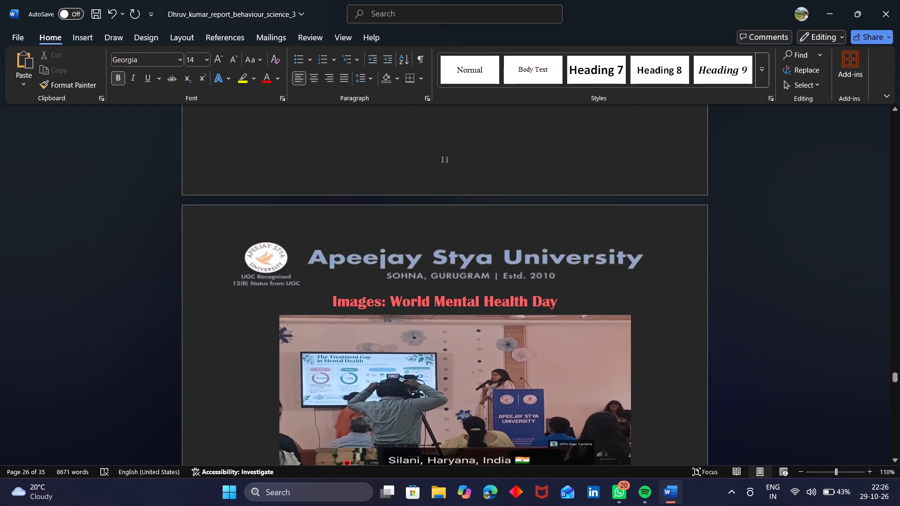
scroll(344, 343, down, 4)
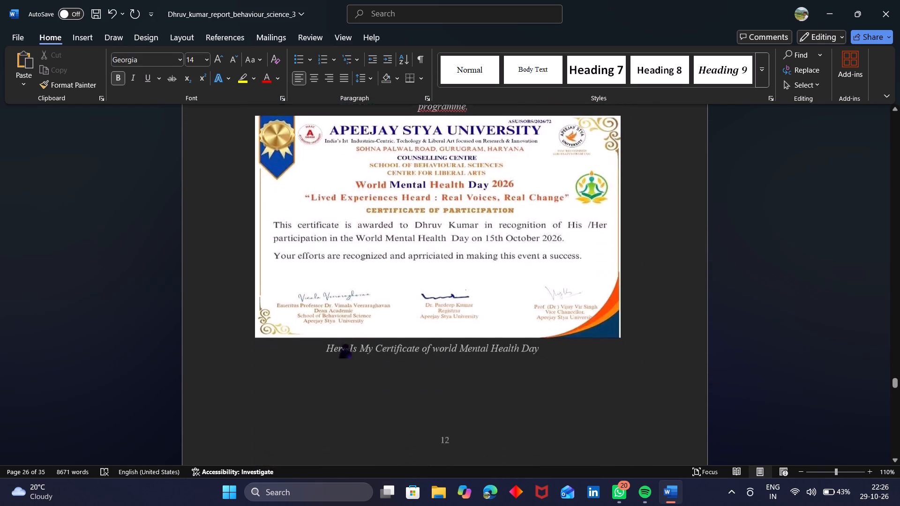
scroll(344, 343, down, 6)
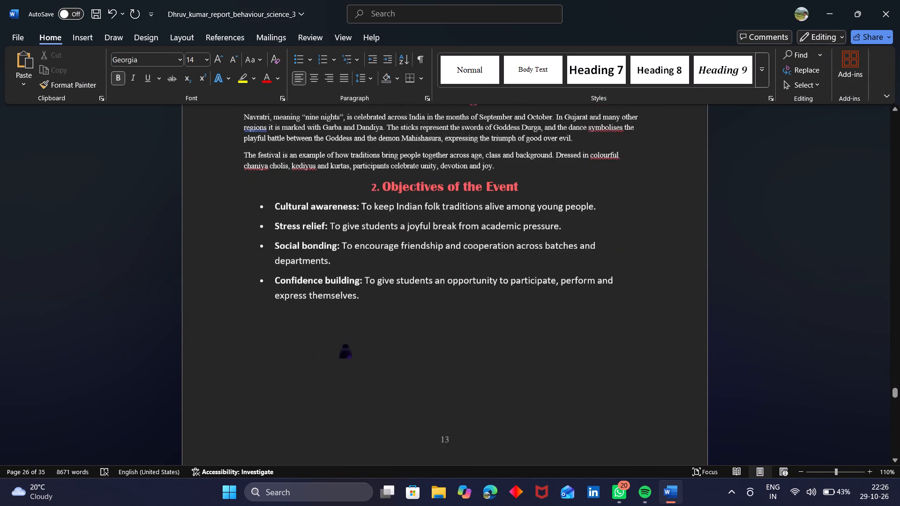
scroll(344, 343, down, 2)
scroll(344, 343, right, 2)
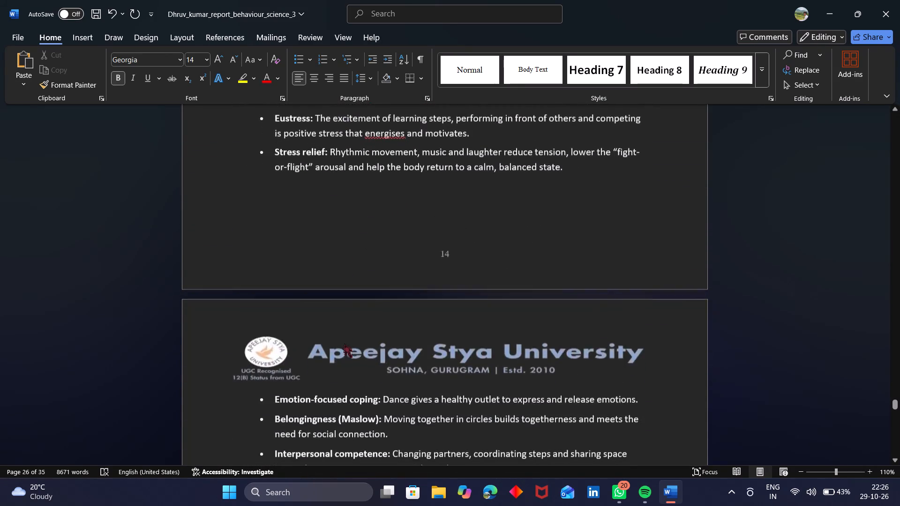
scroll(344, 343, down, 9)
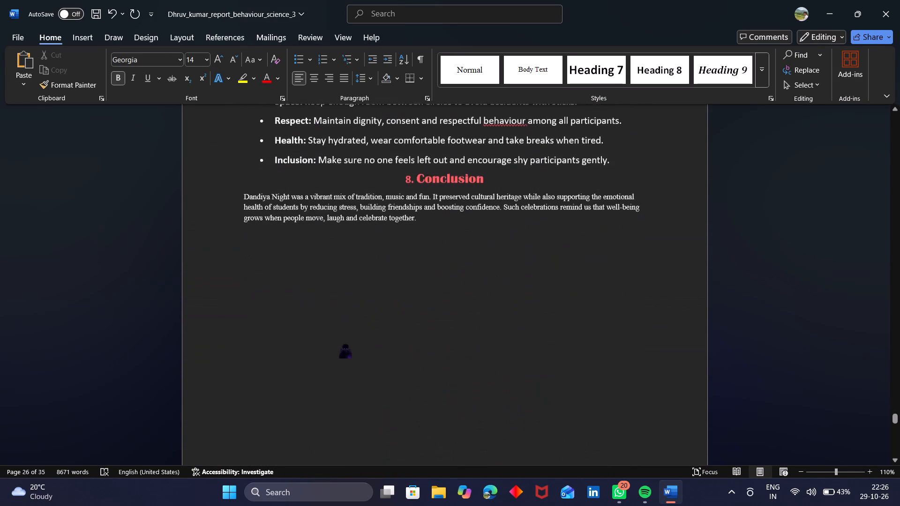
scroll(344, 343, down, 6)
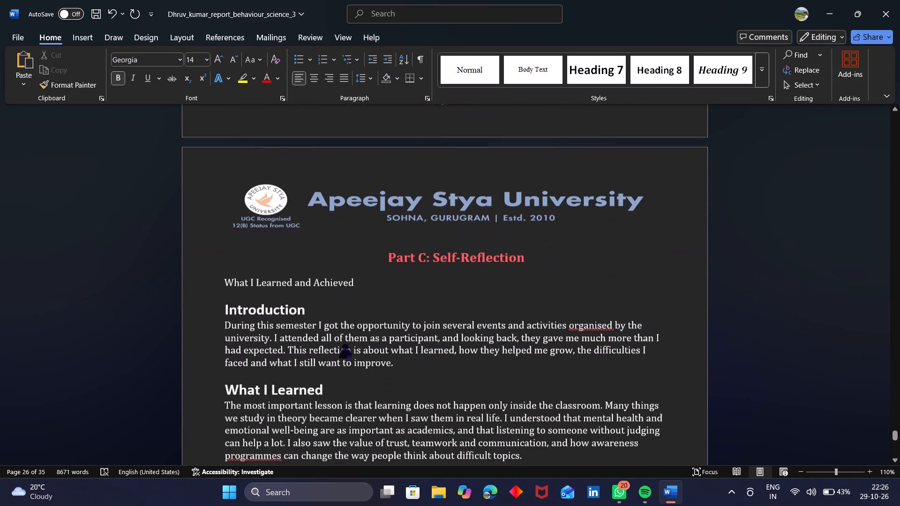
scroll(344, 343, down, 6)
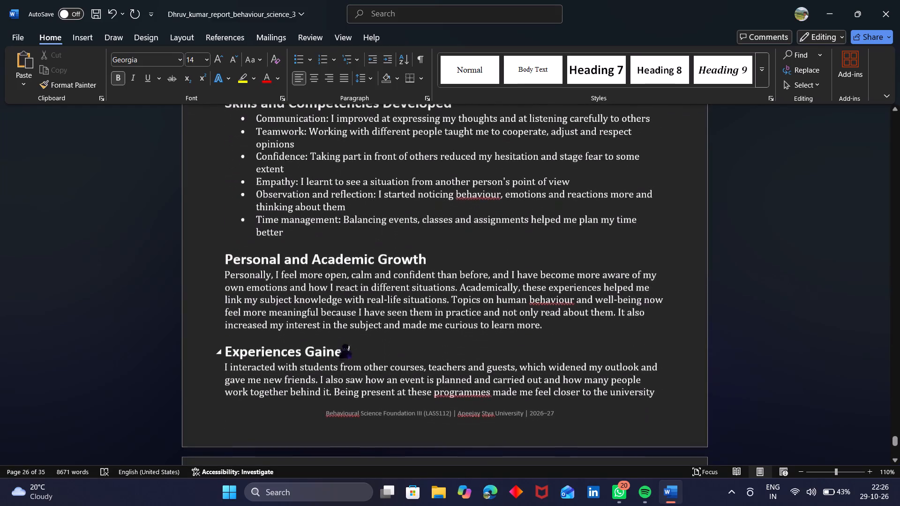
scroll(344, 343, down, 6)
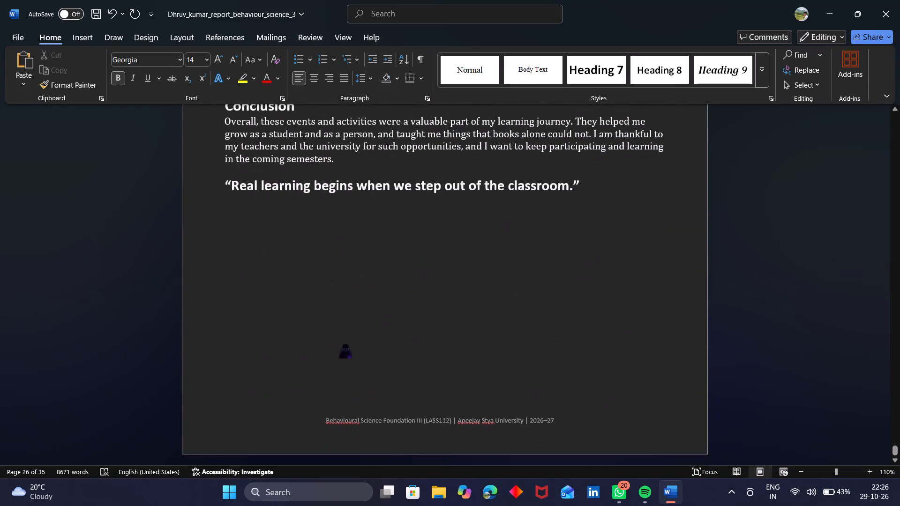
scroll(344, 343, down, 3)
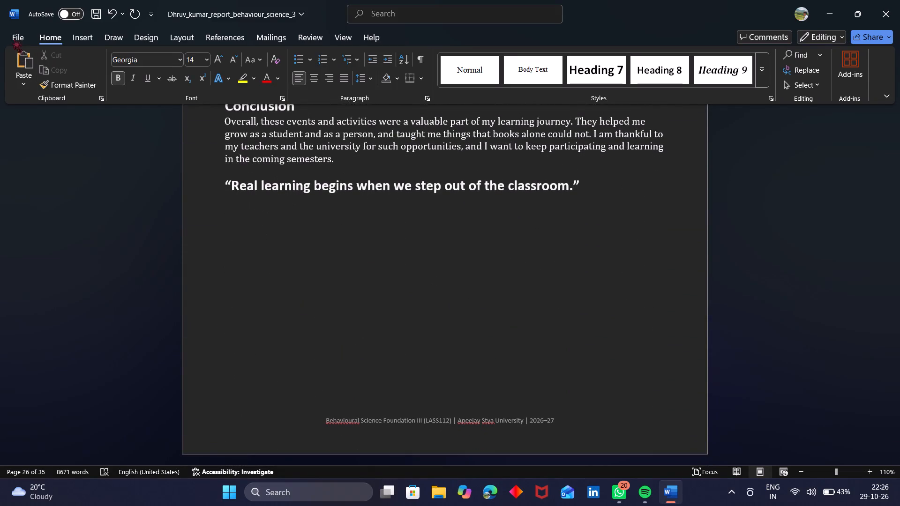
Save the report under its current name as a Word Document in the Downloads folder, replacing the existing file.
click(13, 38)
click(33, 214)
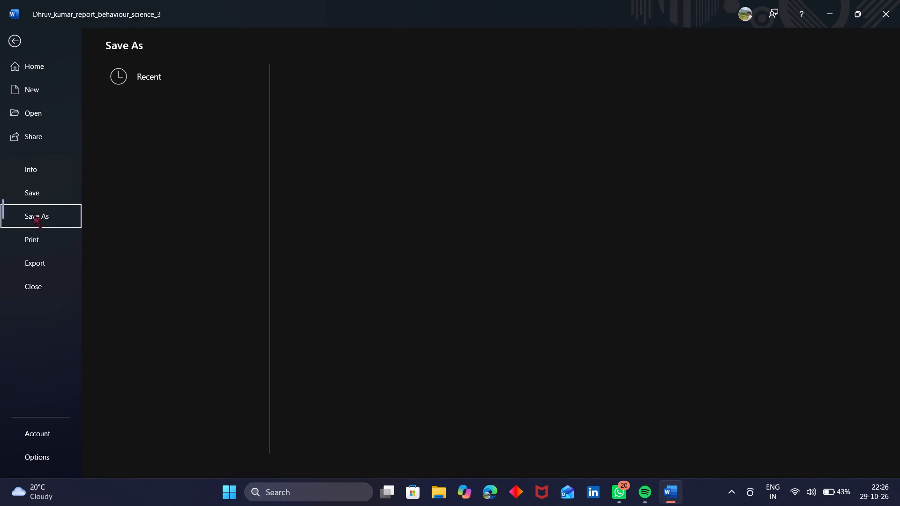
click(150, 242)
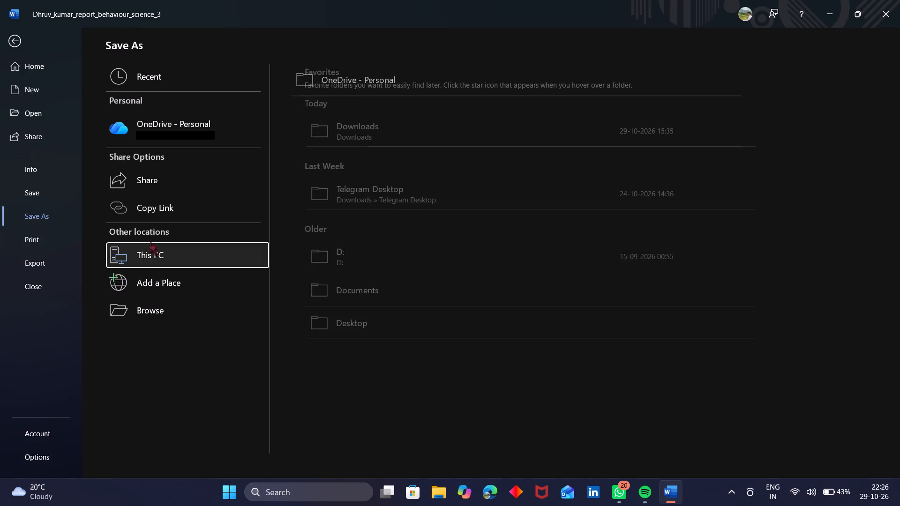
click(324, 116)
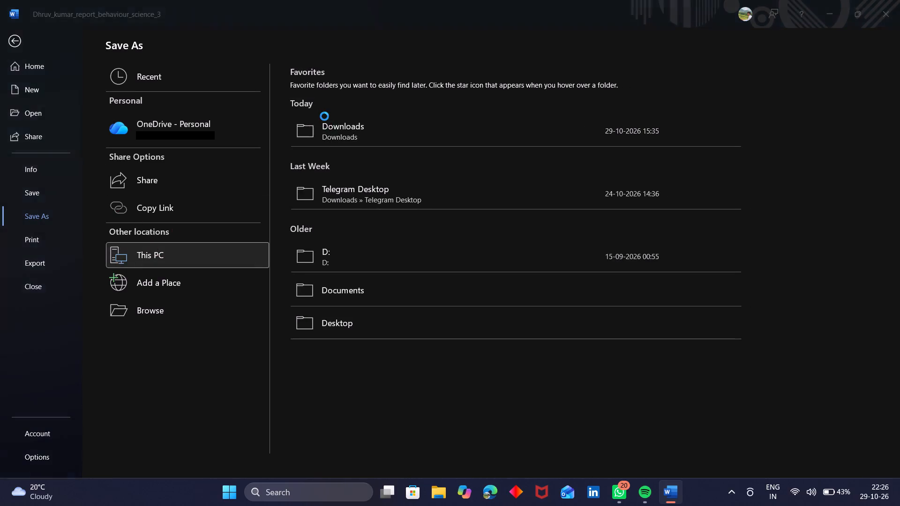
click(274, 197)
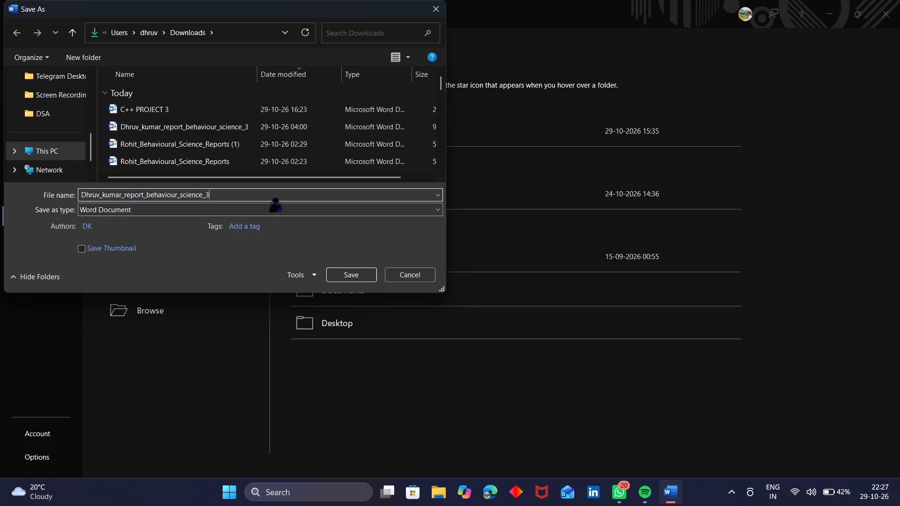
click(334, 273)
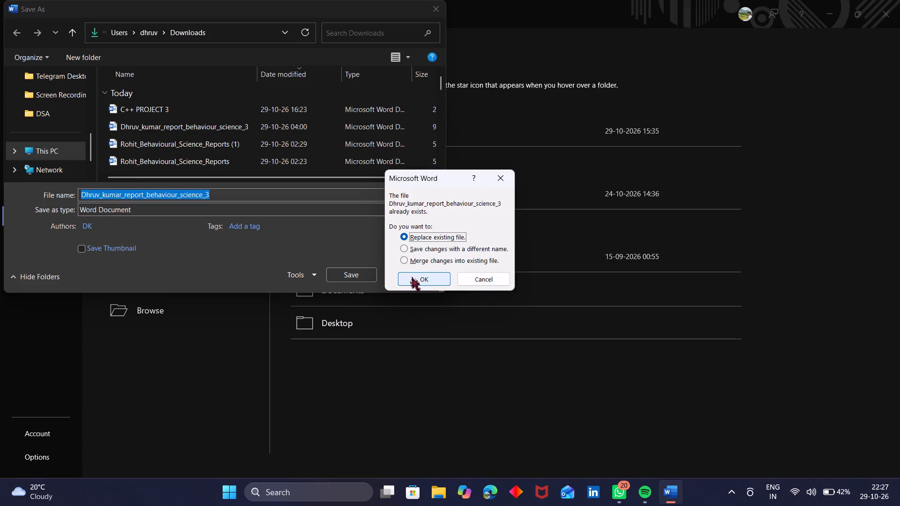
click(411, 277)
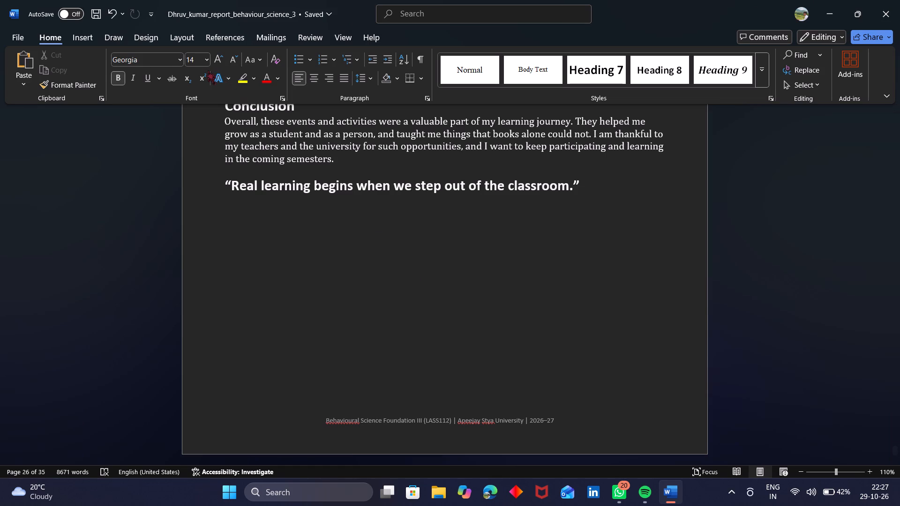
In File Explorer, share the recent behavioural science report copy stored in the WhatsApp sessions folder using WhatsApp.
double_click(441, 486)
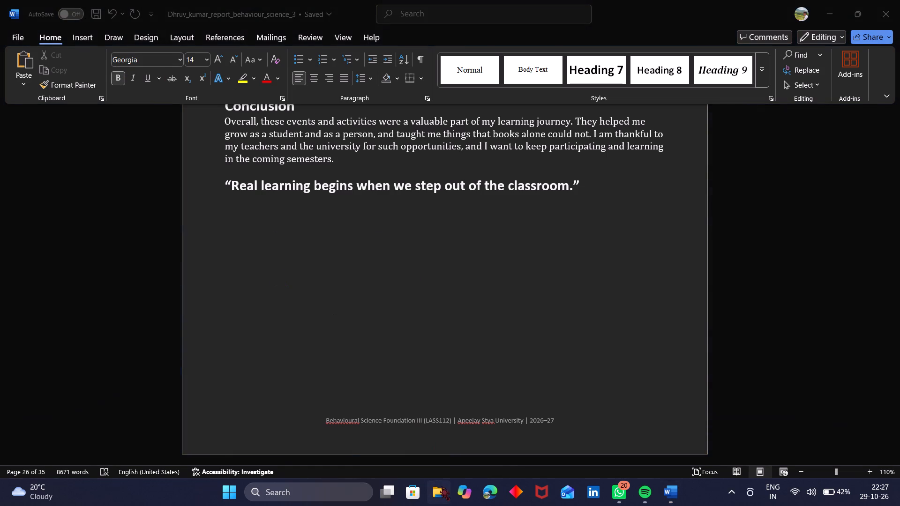
click(437, 482)
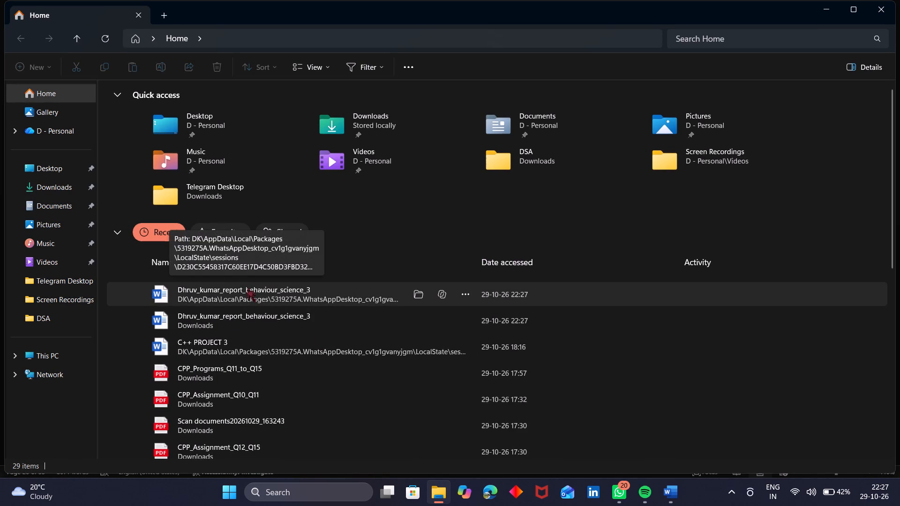
click(470, 292)
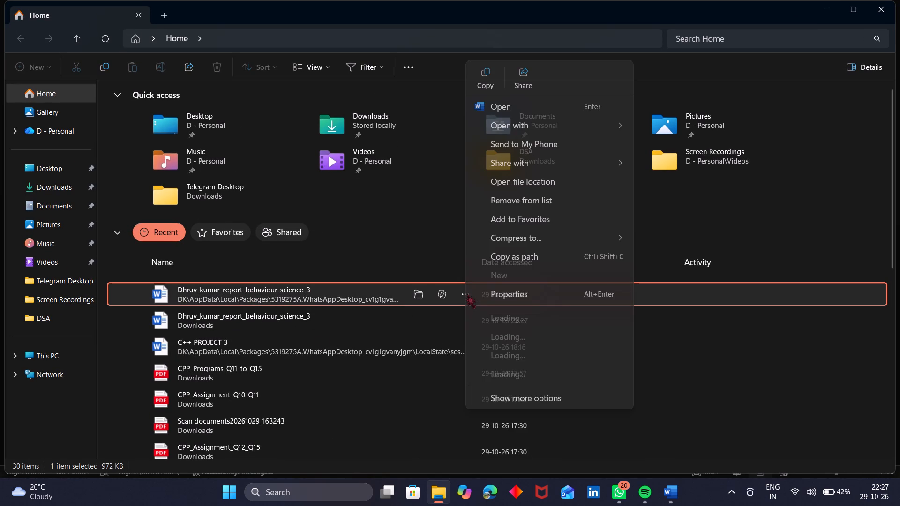
click(534, 162)
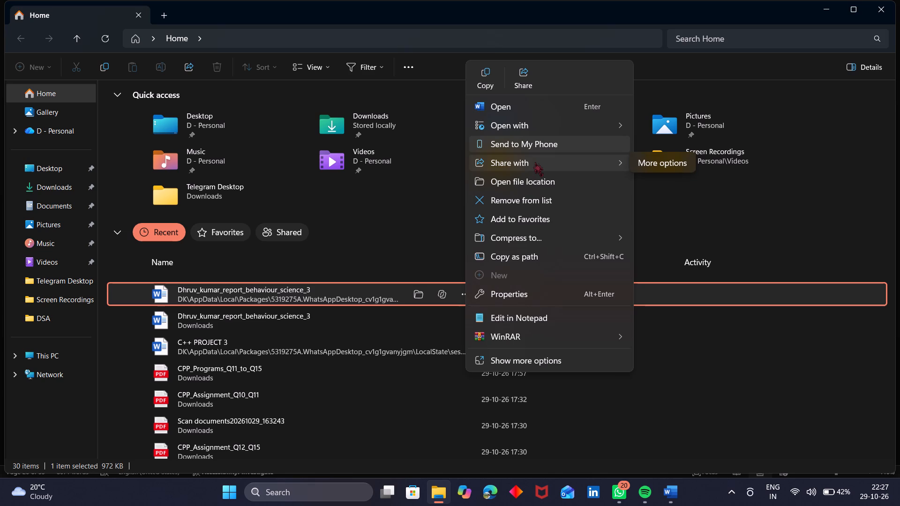
click(648, 165)
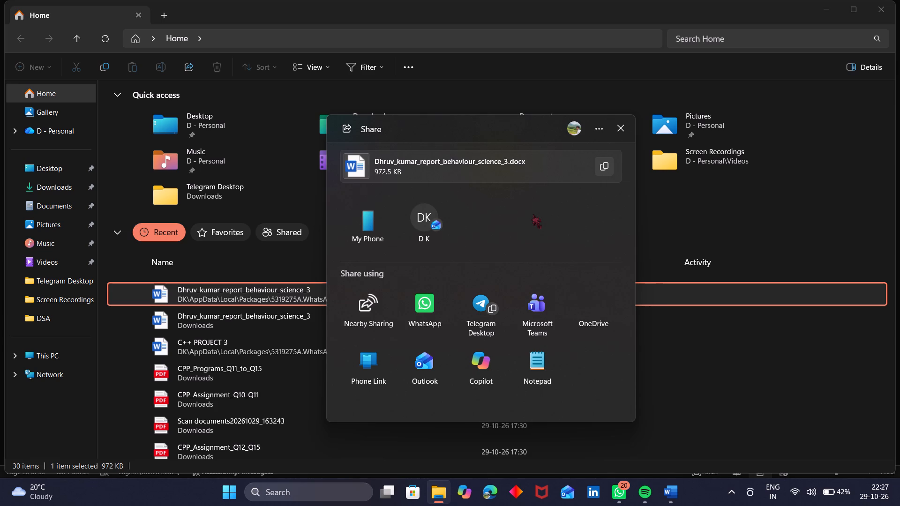
click(427, 308)
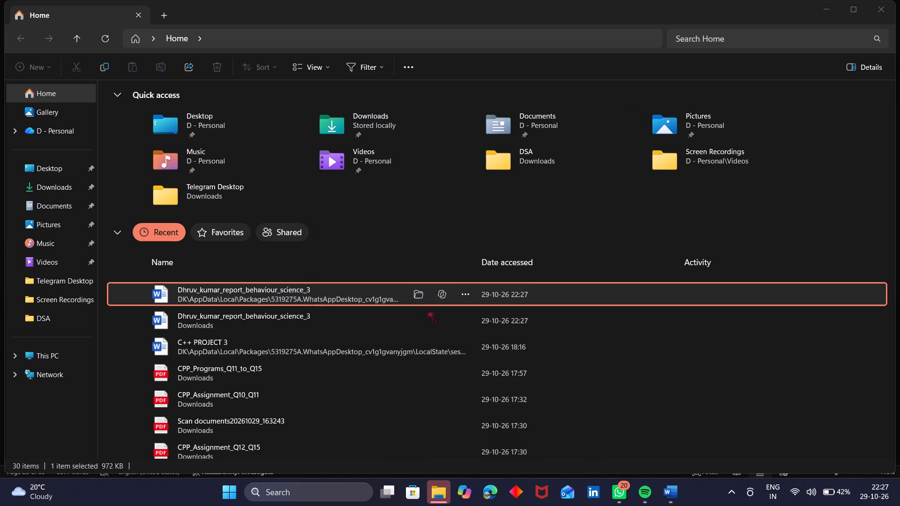